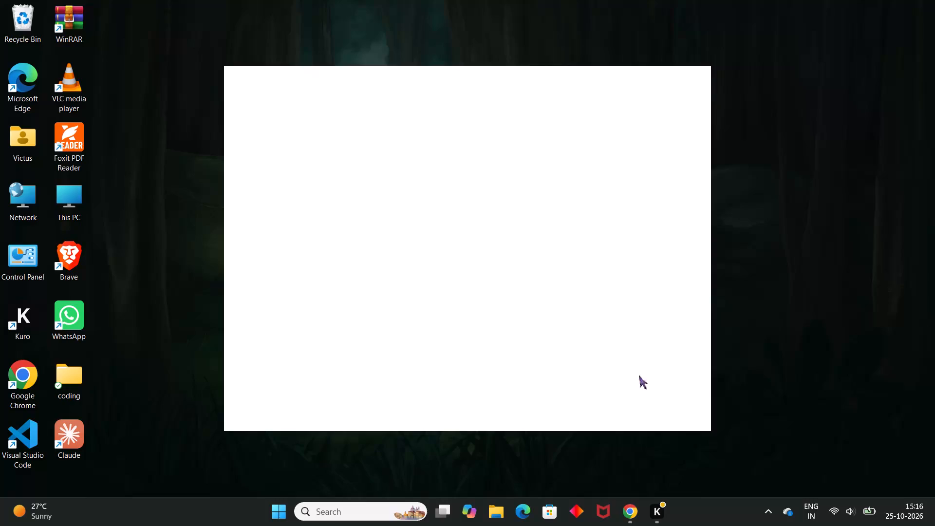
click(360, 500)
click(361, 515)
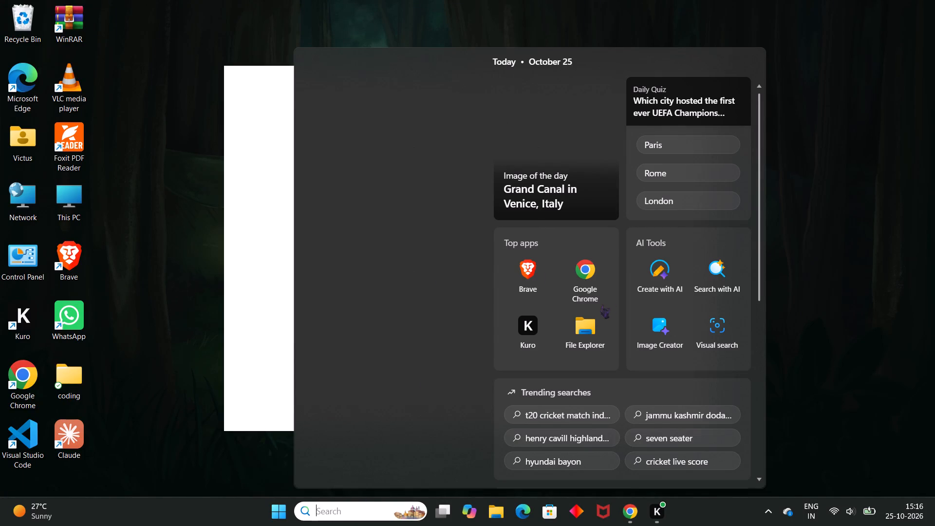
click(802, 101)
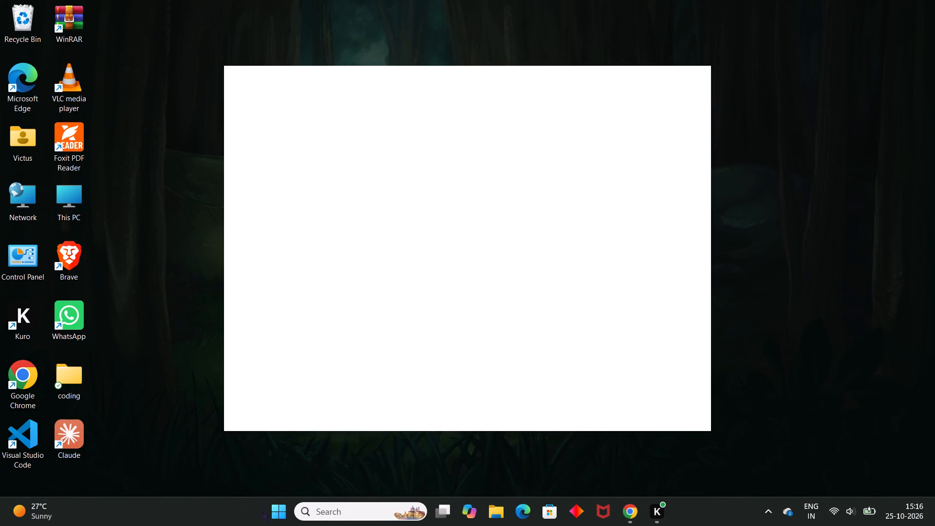
Launch PowerPoint and open the recent presentation "Introduction to computer".
click(278, 512)
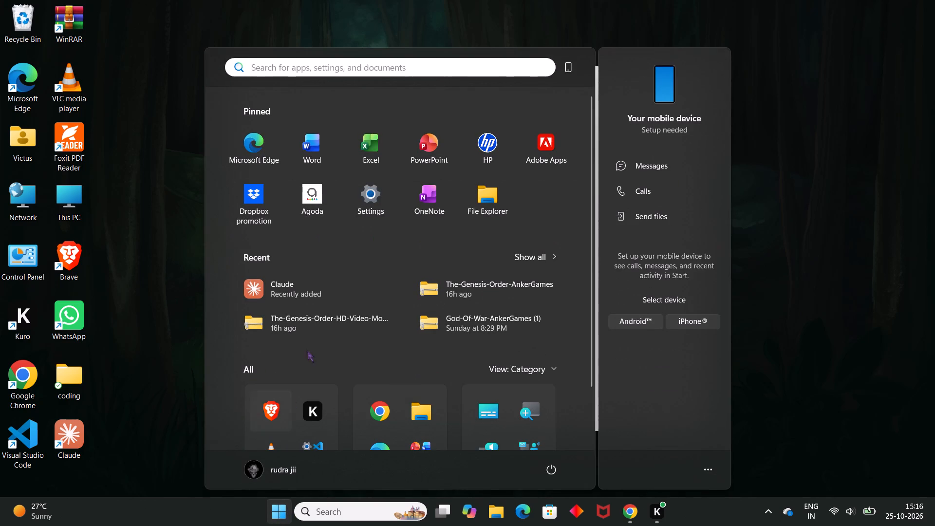
click(427, 133)
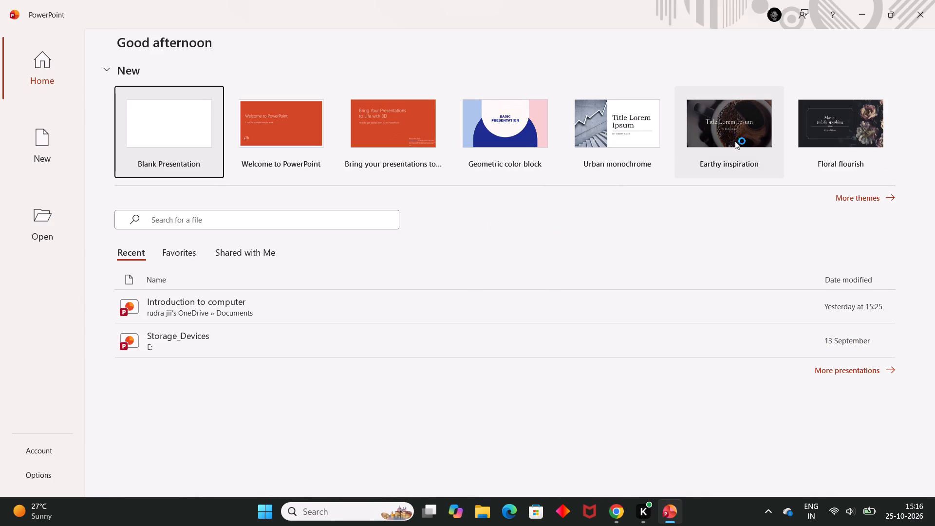
click(52, 138)
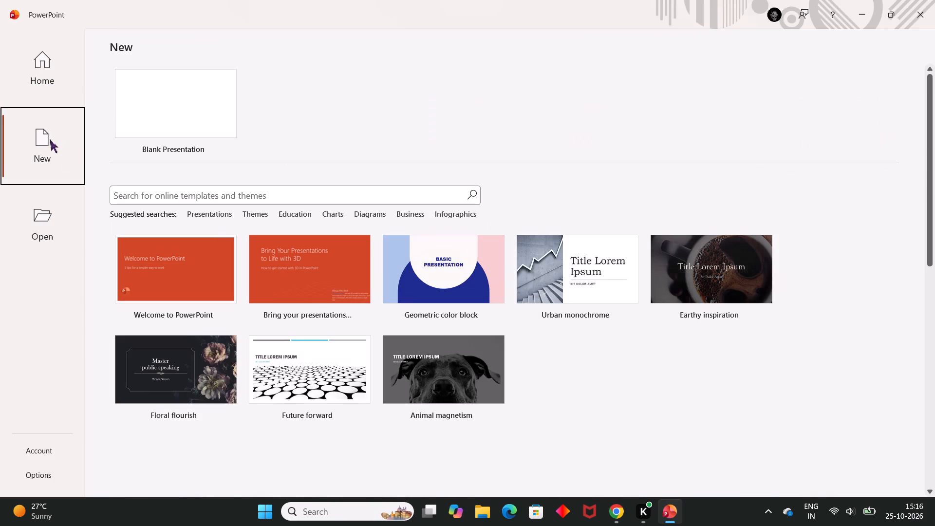
click(47, 219)
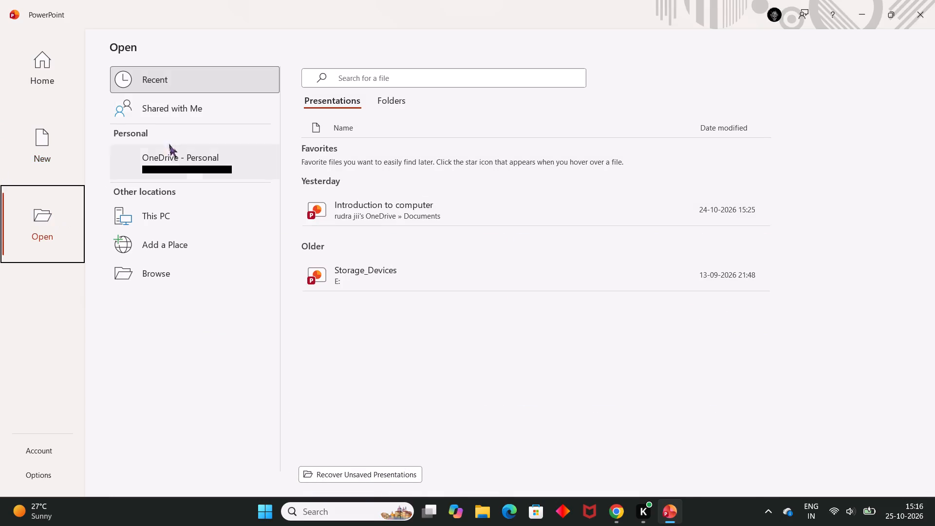
click(381, 208)
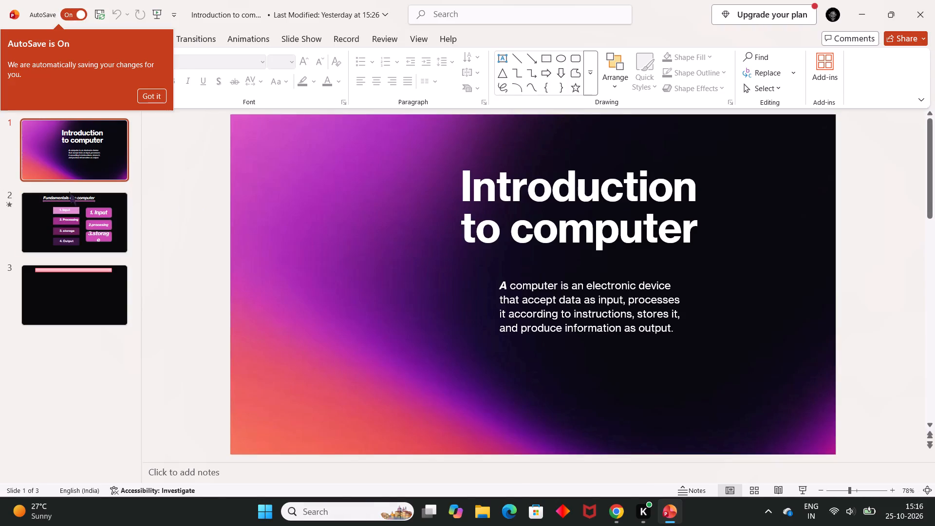
Delete the "Fundamentals of a computer" slide from the presentation.
click(86, 254)
click(93, 297)
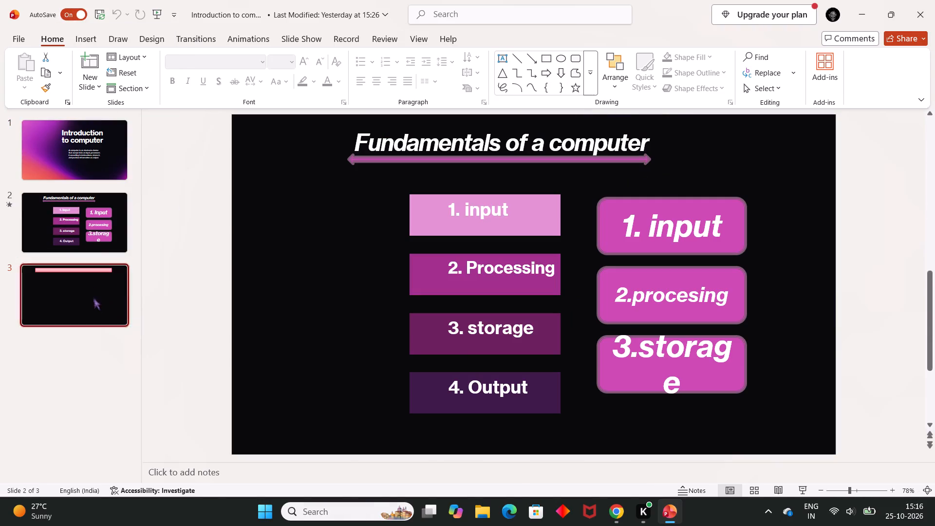
click(94, 224)
click(94, 147)
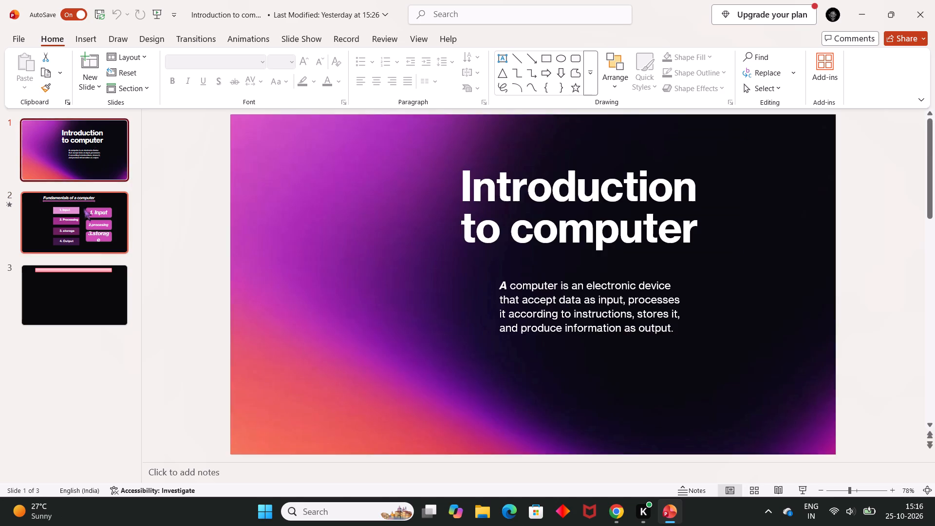
click(83, 207)
click(93, 151)
click(98, 201)
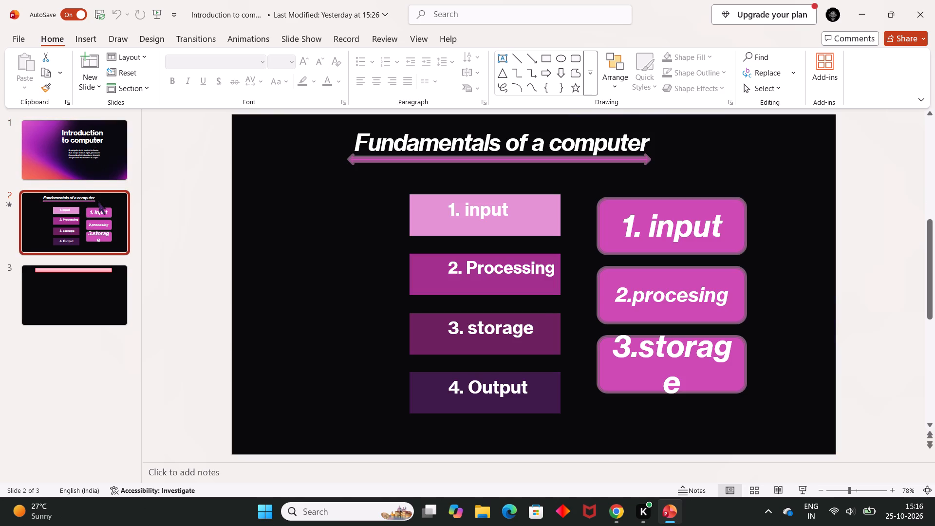
right_drag(98, 201, 126, 182)
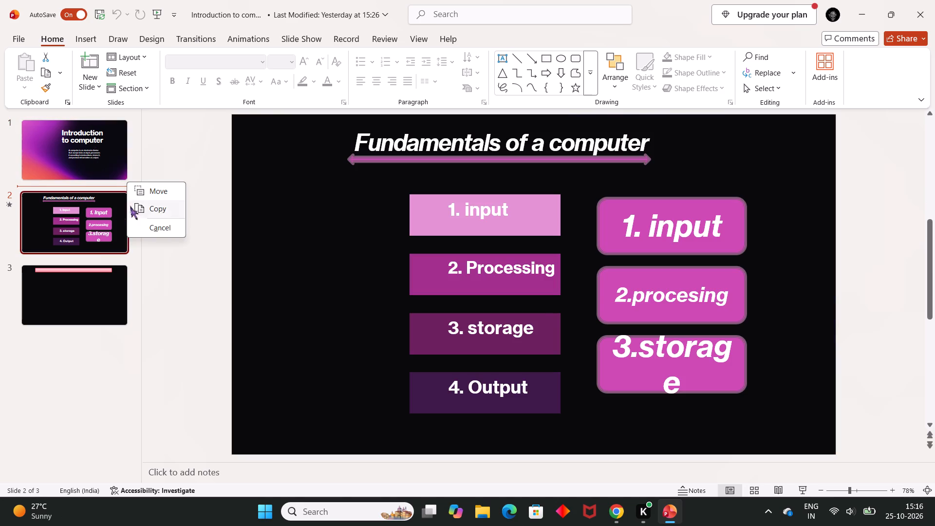
click(117, 221)
right_click(117, 216)
scroll(144, 209, down, 3)
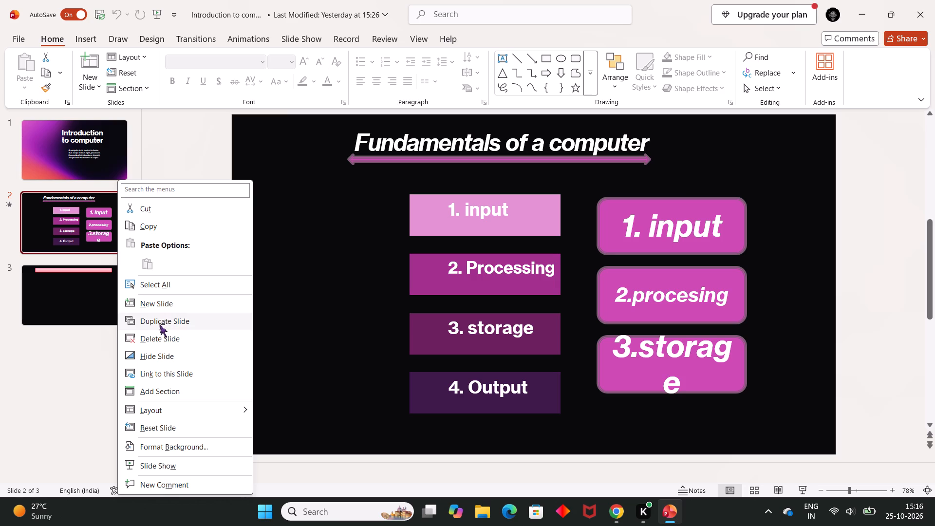
scroll(159, 313, down, 1)
click(159, 338)
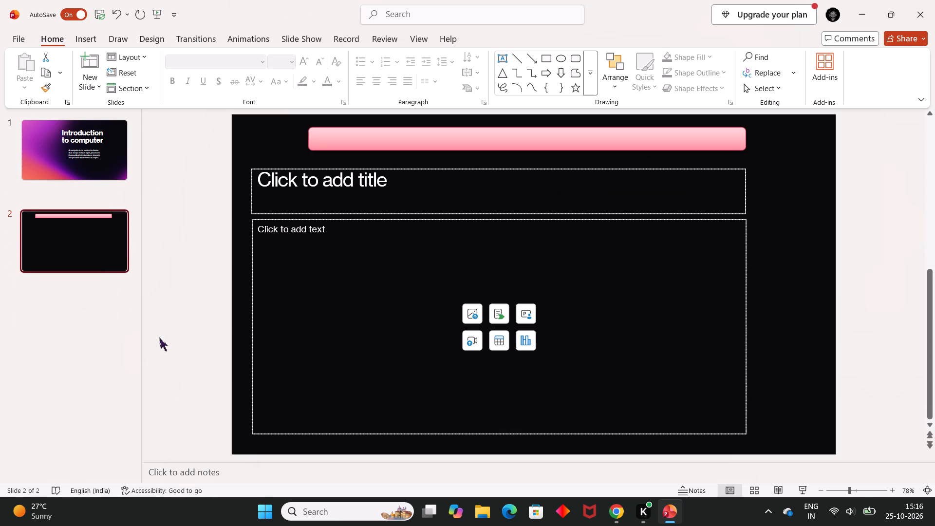
Cut the pink gradient bar from above the title placeholder on the empty slide 2.
click(74, 209)
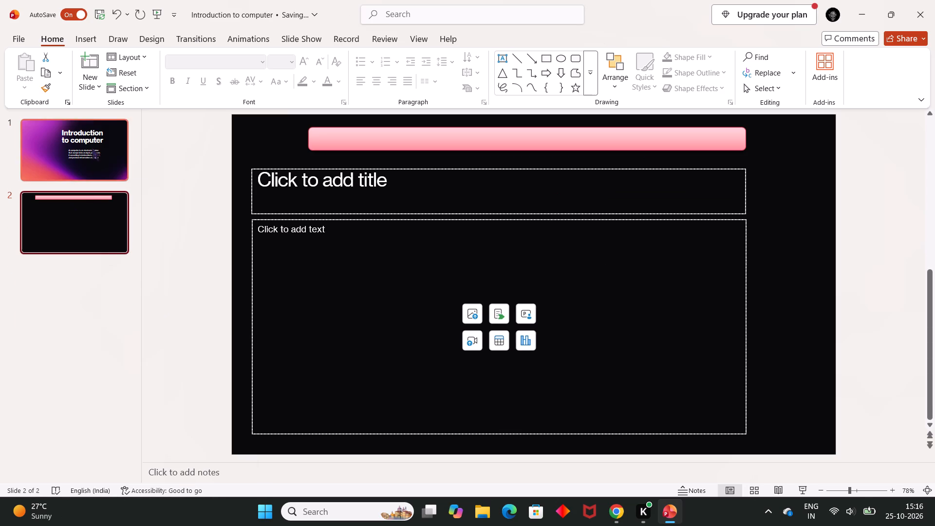
click(92, 148)
click(91, 232)
click(378, 252)
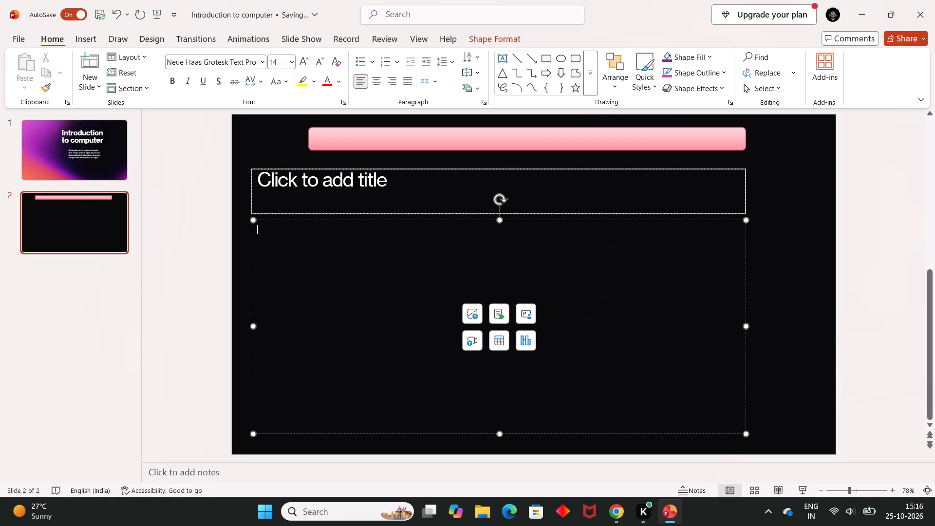
click(374, 187)
click(344, 252)
click(505, 139)
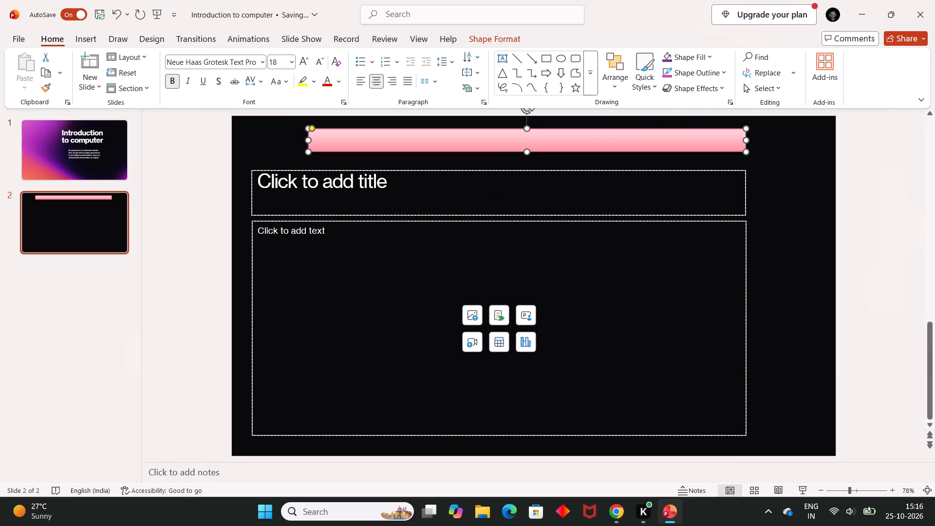
right_click(670, 133)
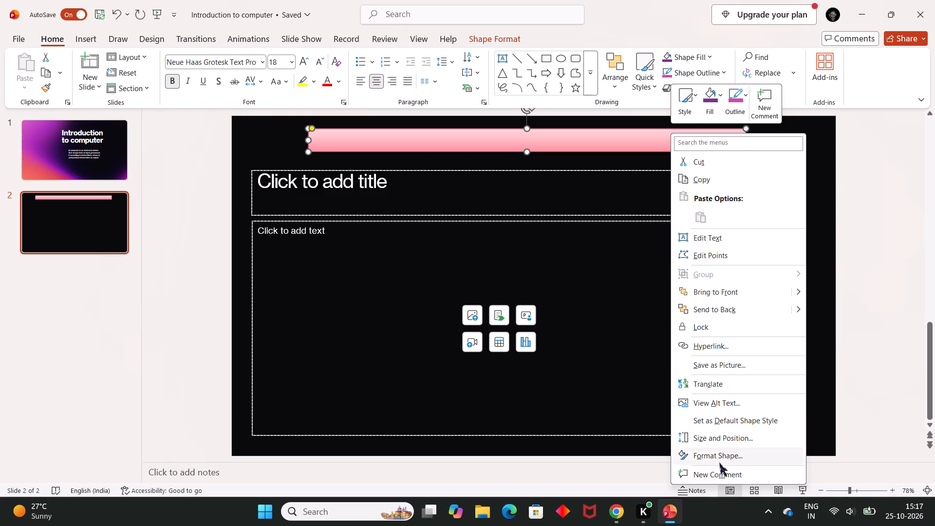
scroll(718, 400, down, 1)
click(703, 159)
Move slide 2's title placeholder up near the slide's top edge and the text placeholder up closer beneath it.
drag(427, 186, 446, 143)
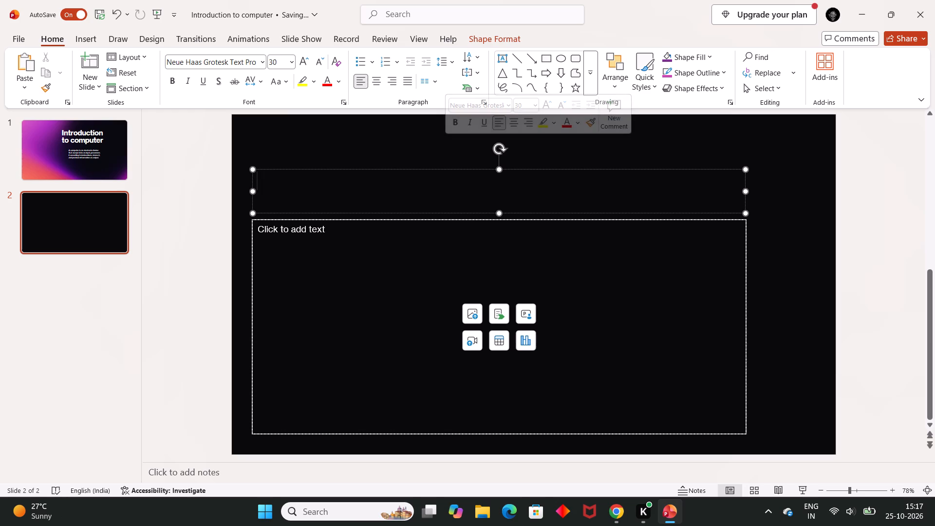
drag(518, 168, 514, 119)
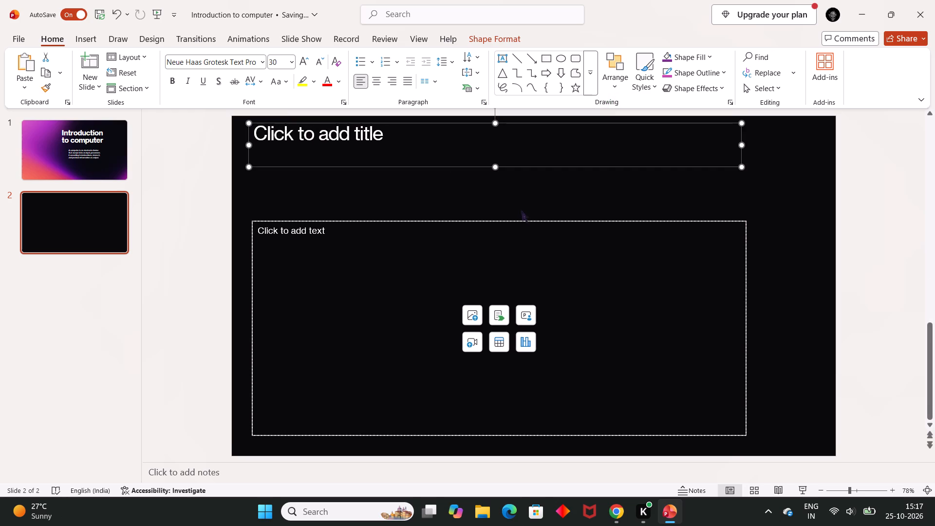
drag(526, 219, 522, 187)
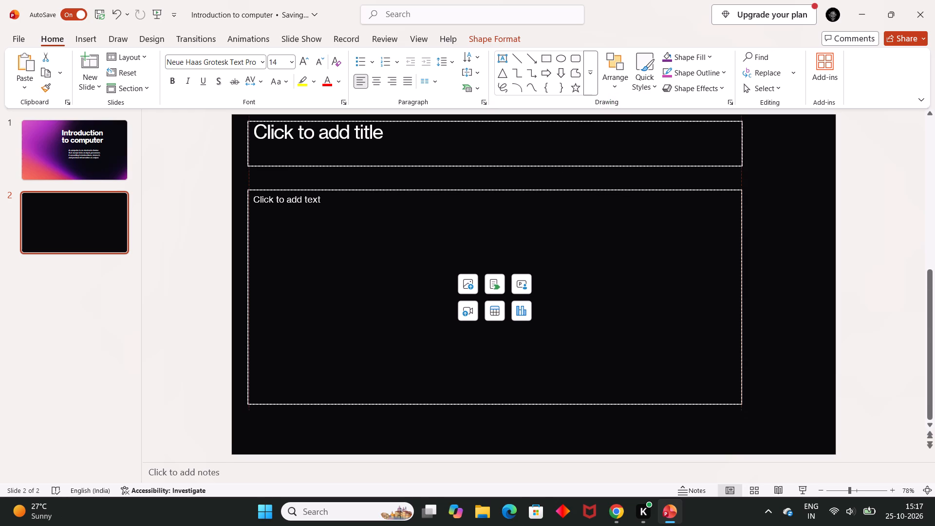
drag(522, 187, 522, 187)
Center-align the text in slide 2's body and title placeholders.
click(379, 79)
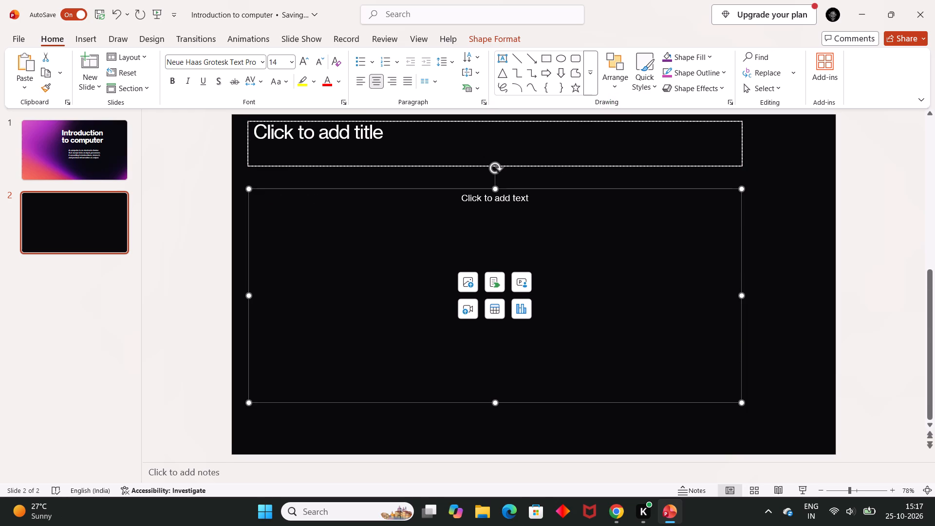
click(477, 149)
click(381, 78)
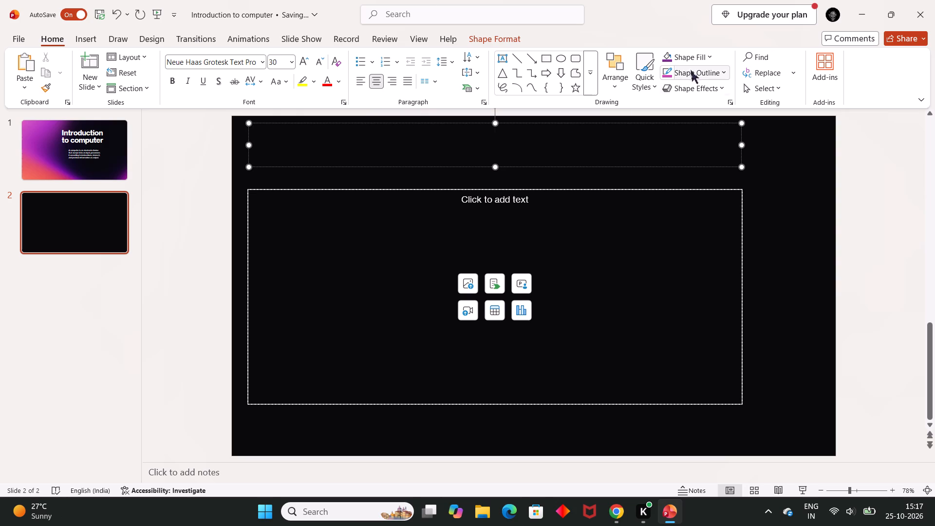
click(622, 518)
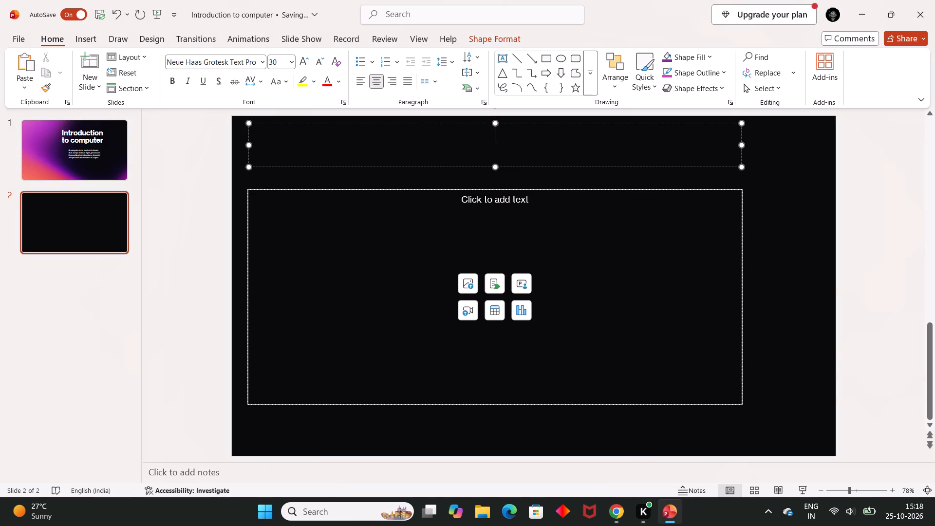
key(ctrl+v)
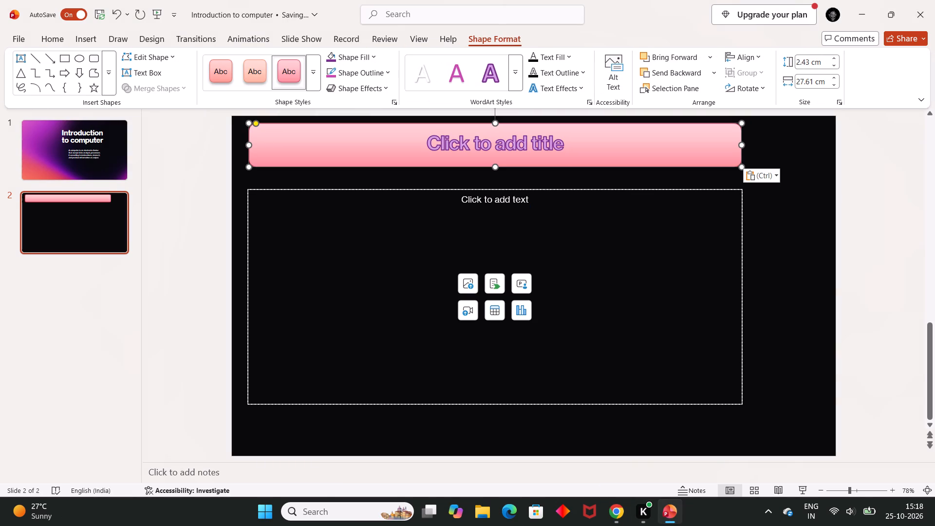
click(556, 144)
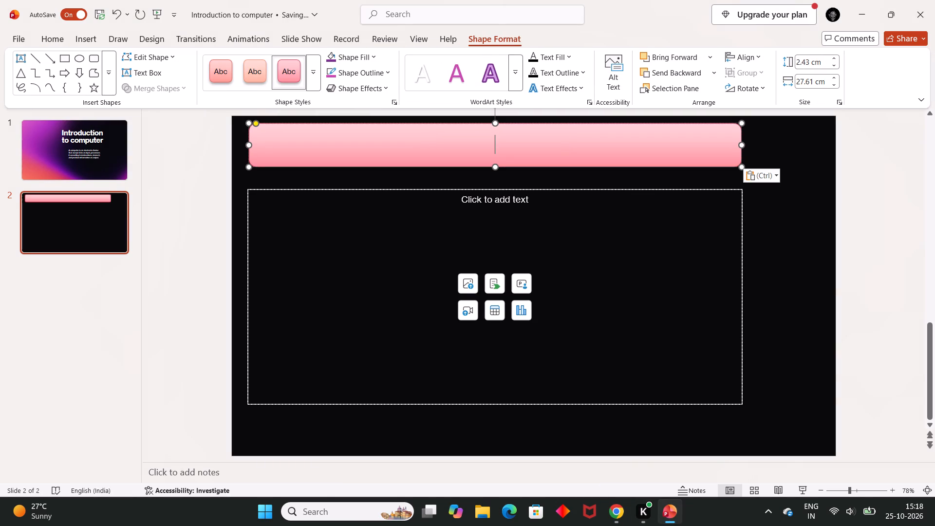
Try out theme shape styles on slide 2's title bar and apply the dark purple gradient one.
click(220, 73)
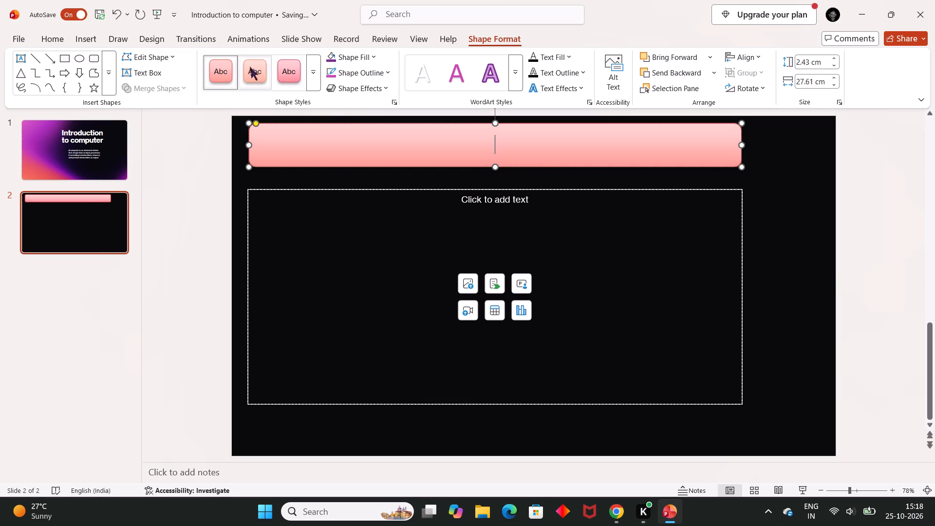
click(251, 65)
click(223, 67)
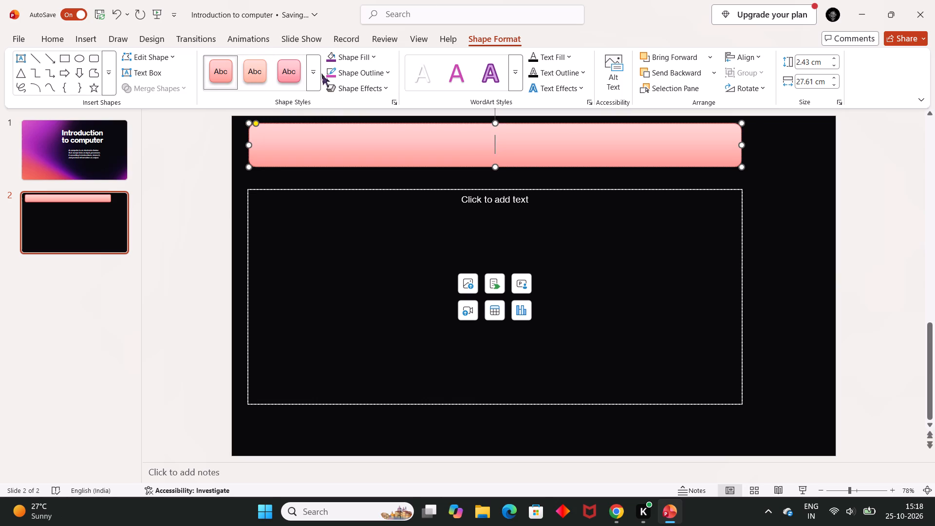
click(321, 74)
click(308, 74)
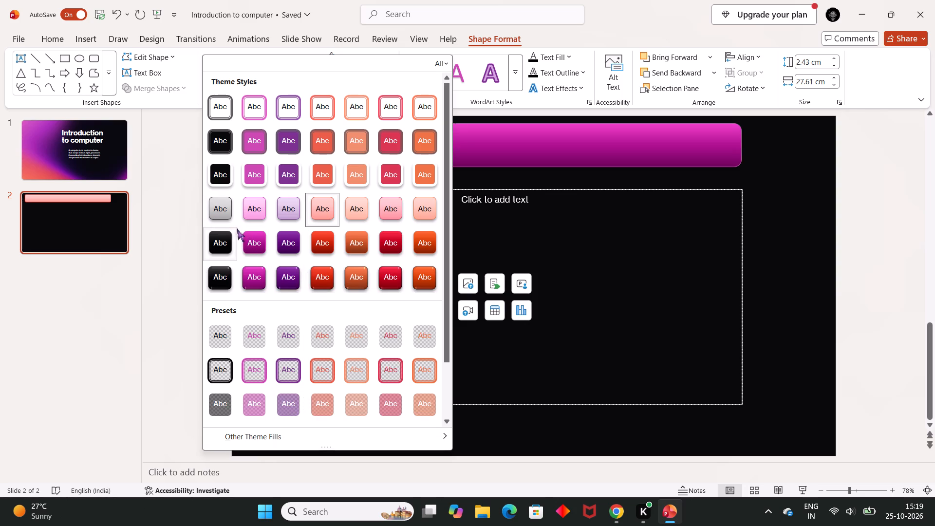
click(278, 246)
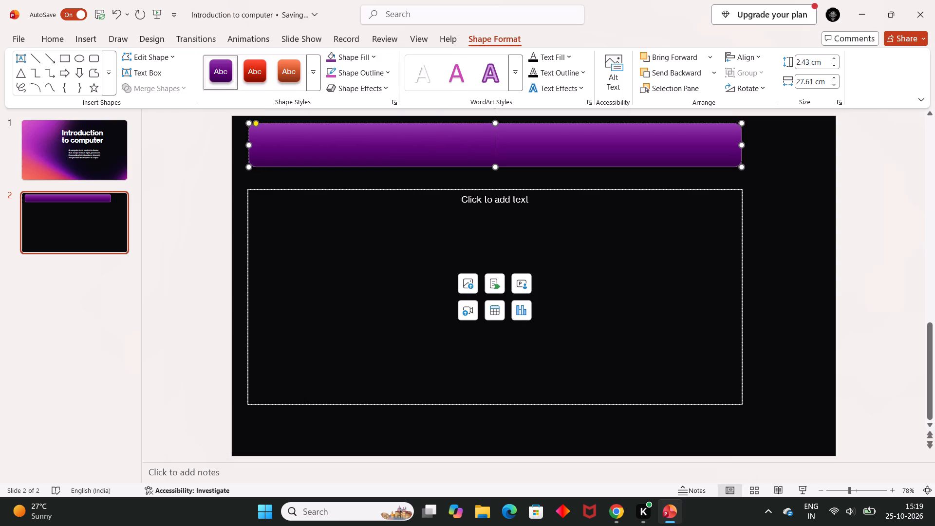
Try again to paste the "1. Input Unit" heading into slide 2's title bar.
key(ctrl+v)
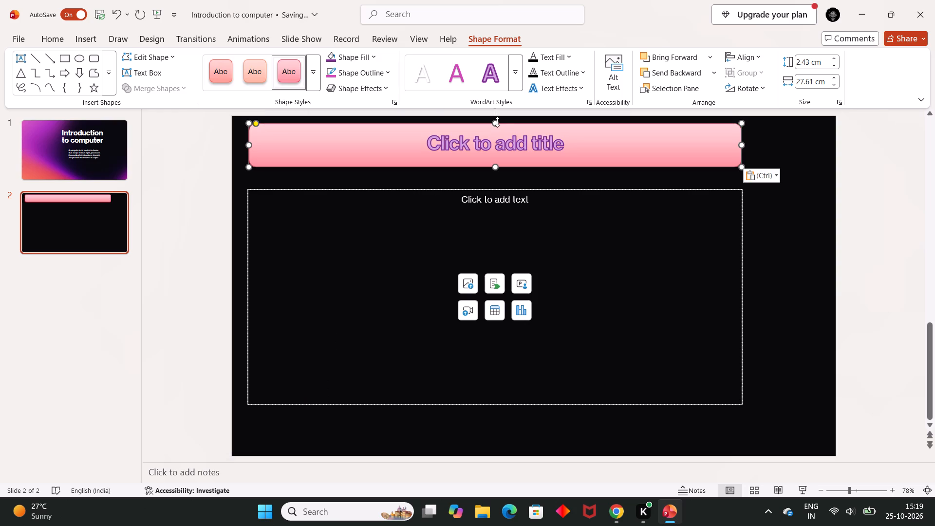
click(565, 145)
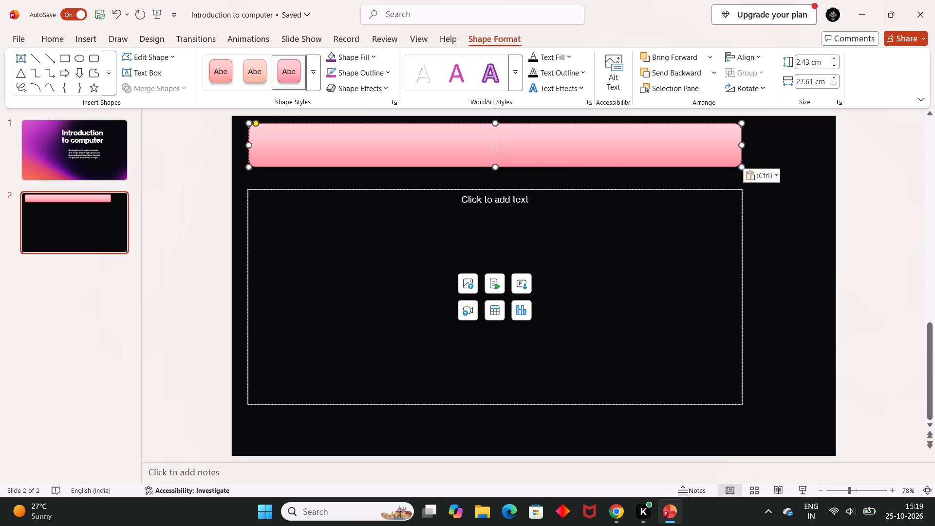
key(v)
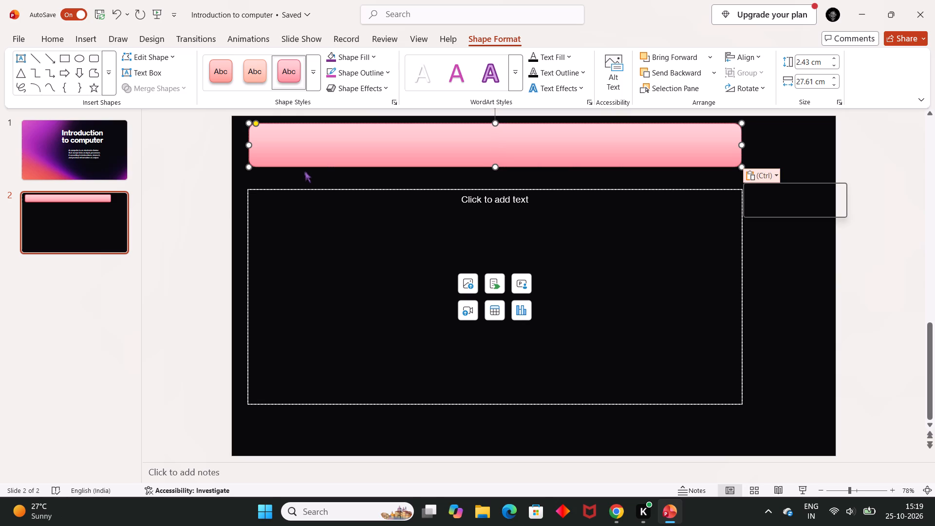
click(467, 141)
key(ctrl+v)
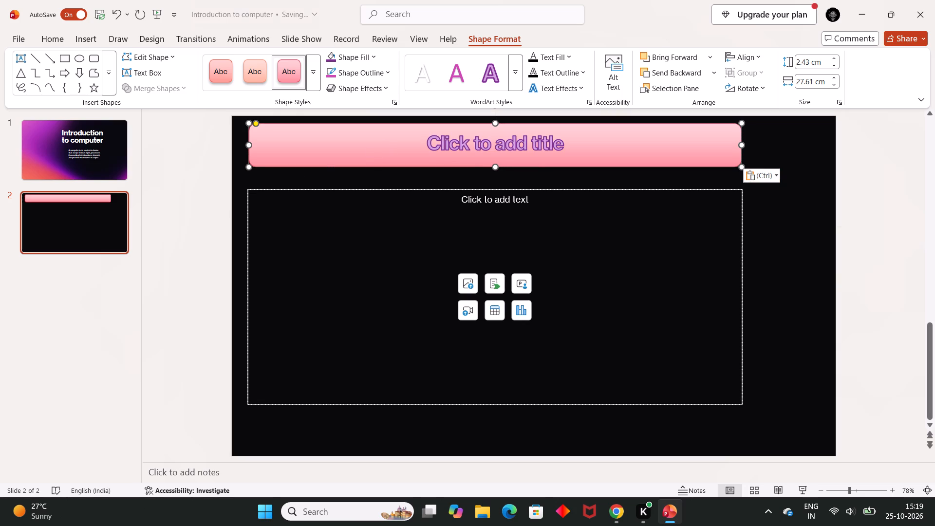
click(485, 148)
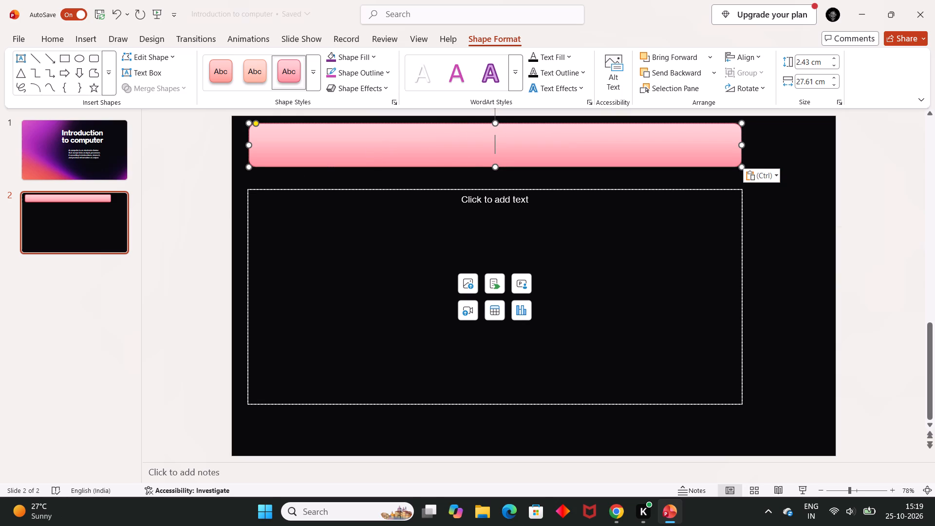
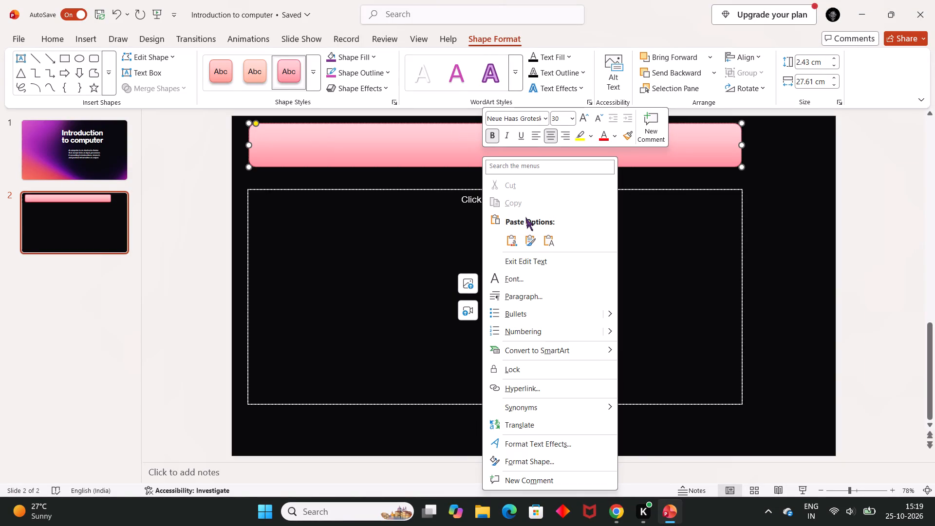
Paste the "Input Unit" heading into slide 2's title bar.
click(525, 217)
click(500, 219)
key(ctrl+v)
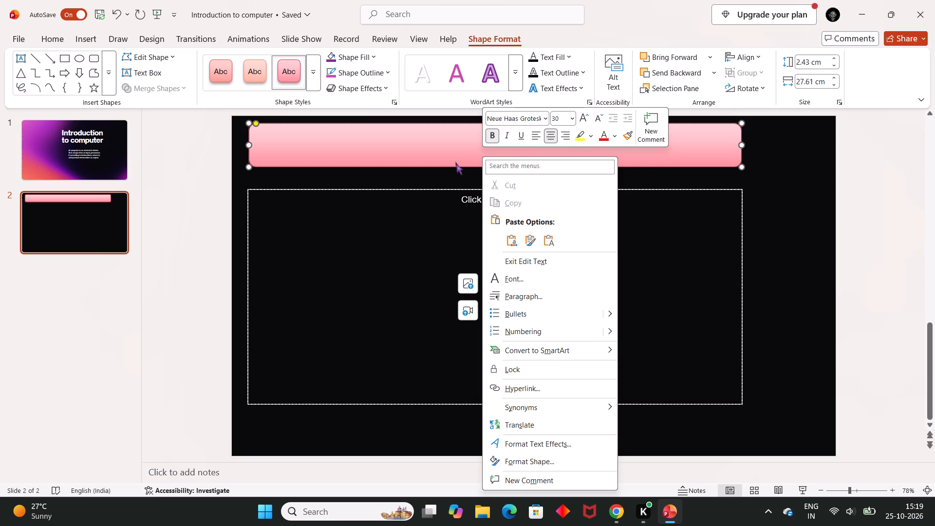
click(454, 162)
key(ctrl+v)
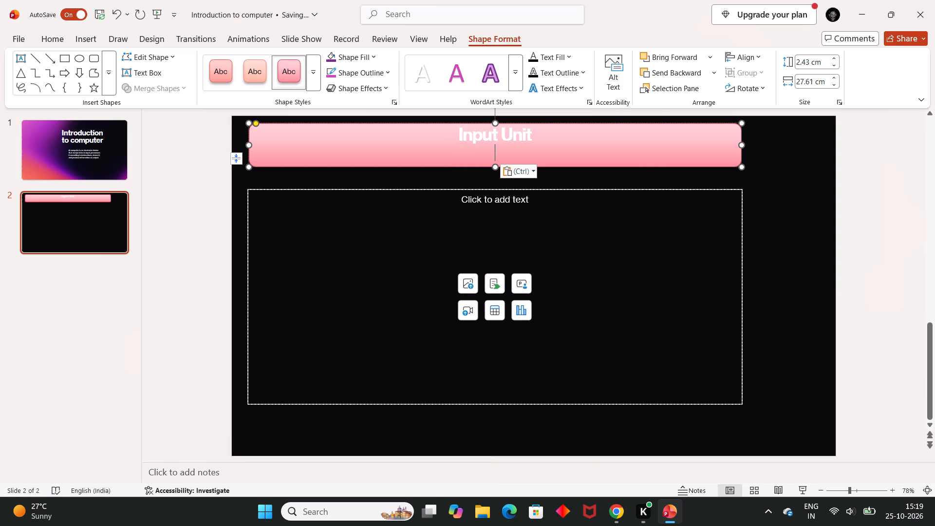
Apply the dark purple gradient theme style to slide 2's title bar.
scroll(522, 161, up, 1)
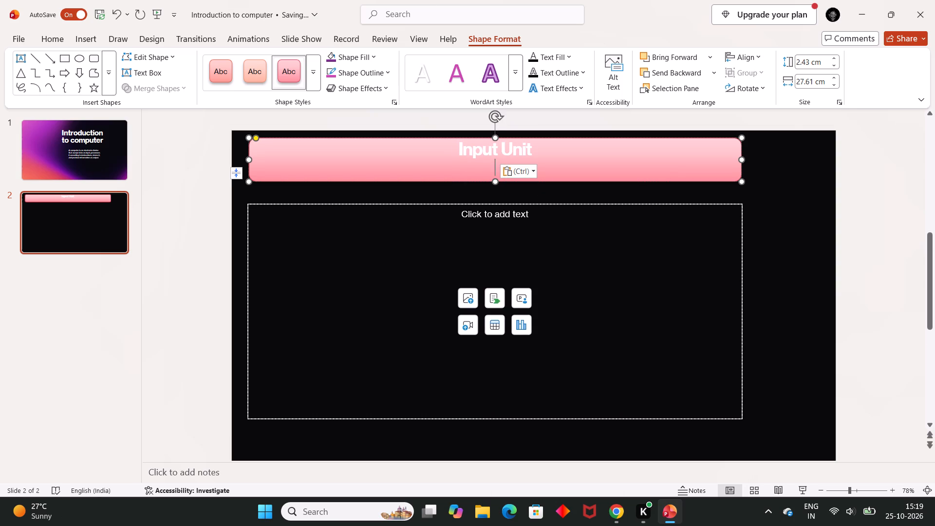
click(608, 153)
right_click(608, 153)
click(578, 164)
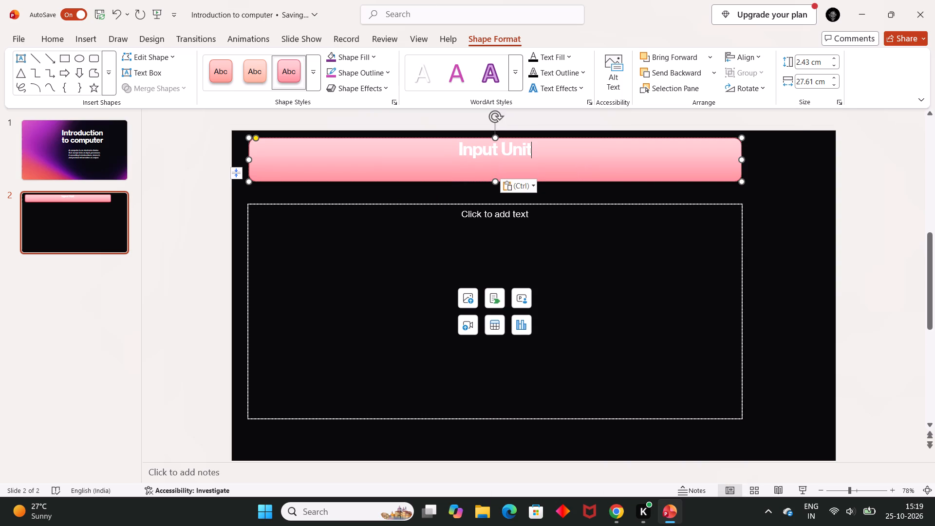
click(312, 78)
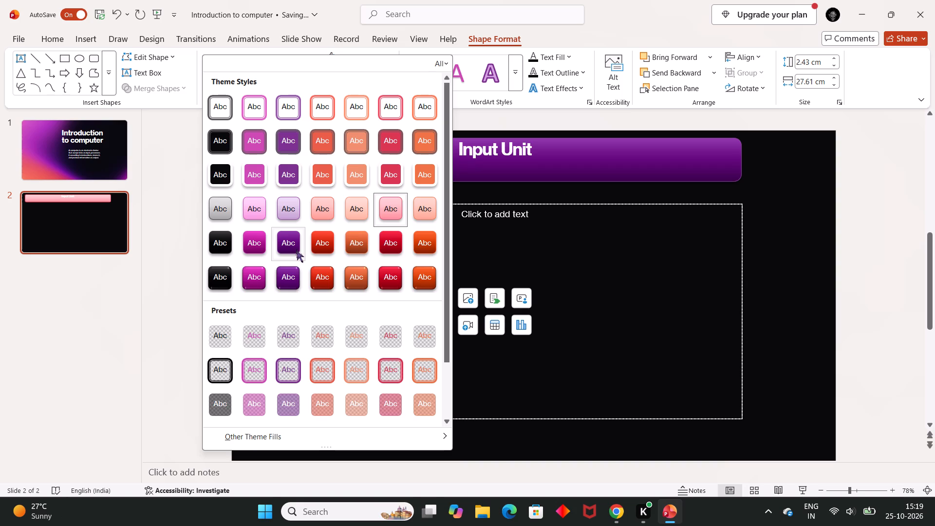
click(296, 248)
click(533, 165)
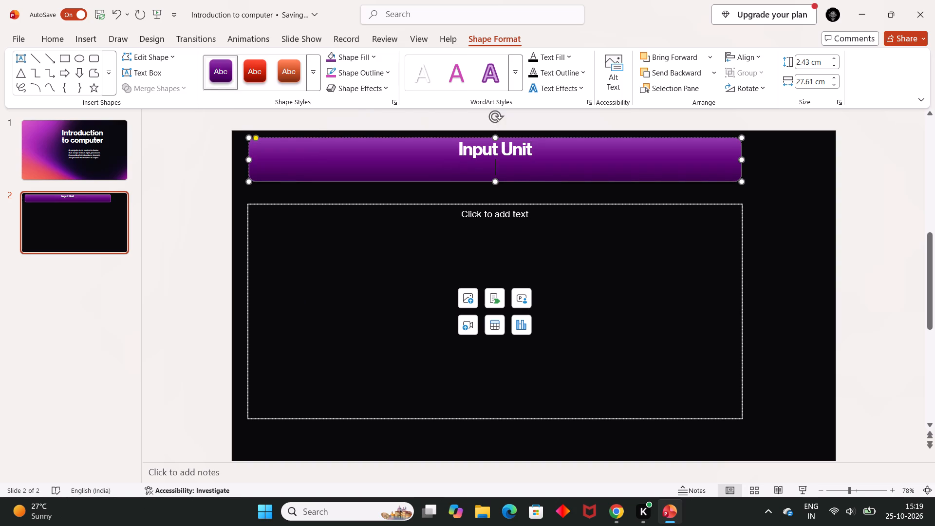
Italicise the "Input Unit" title text and set its font size to 48.
click(527, 147)
drag(530, 150, 477, 160)
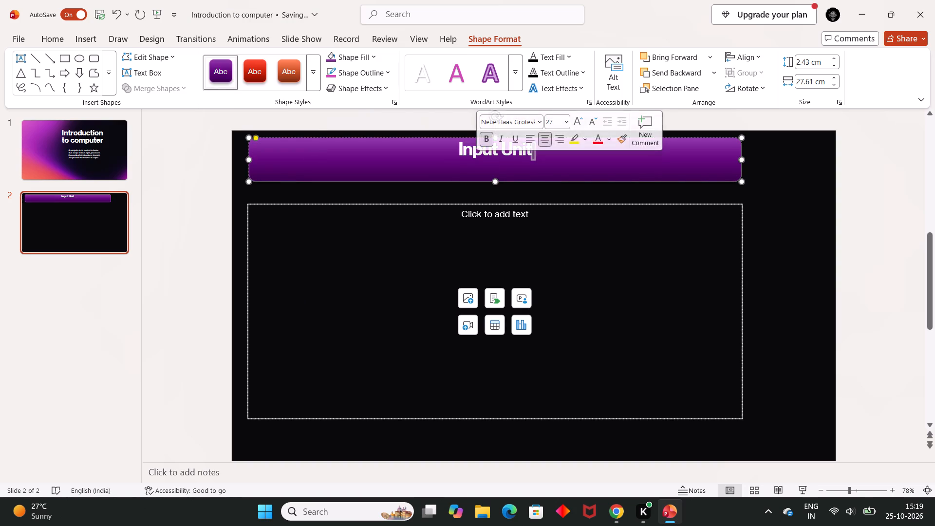
drag(528, 152, 510, 156)
drag(455, 150, 541, 137)
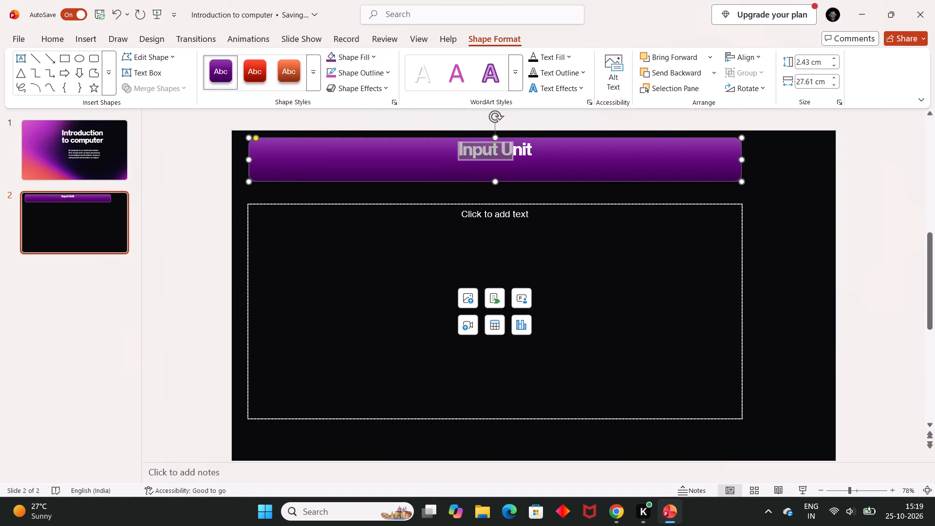
drag(541, 137, 546, 136)
click(566, 113)
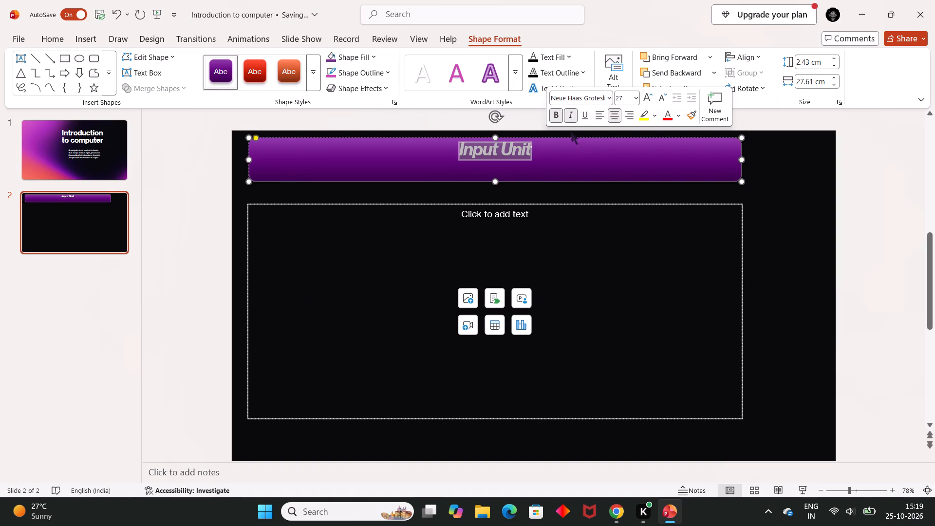
click(635, 103)
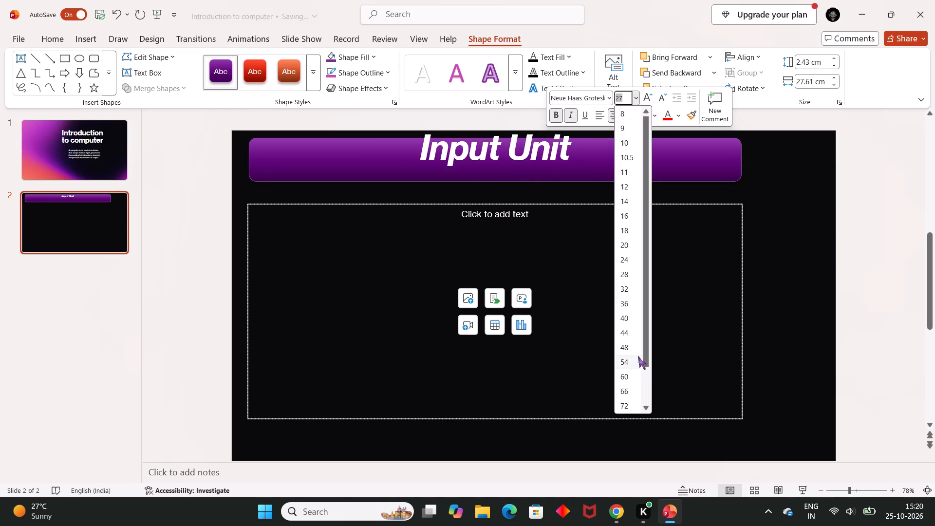
click(623, 347)
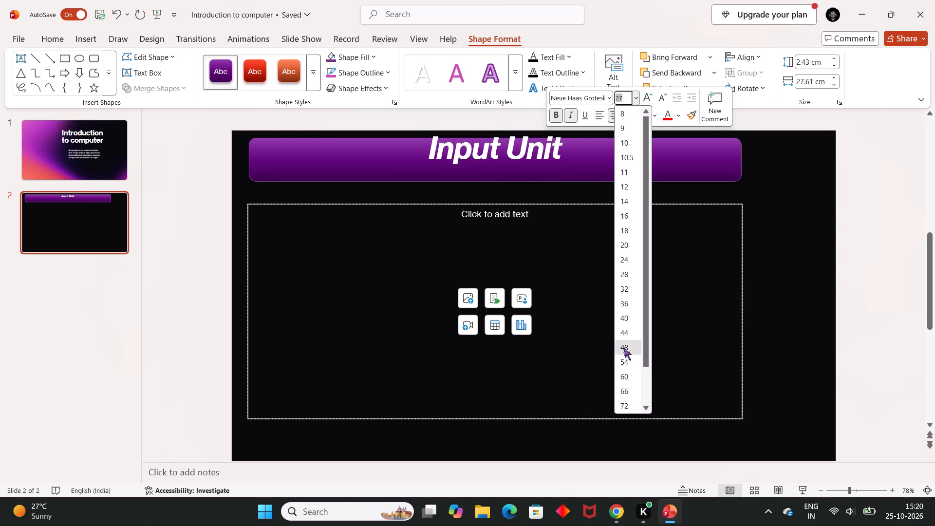
Extend the title bar downwards to a height of about 3.3 cm so it holds the enlarged title.
drag(490, 153, 495, 164)
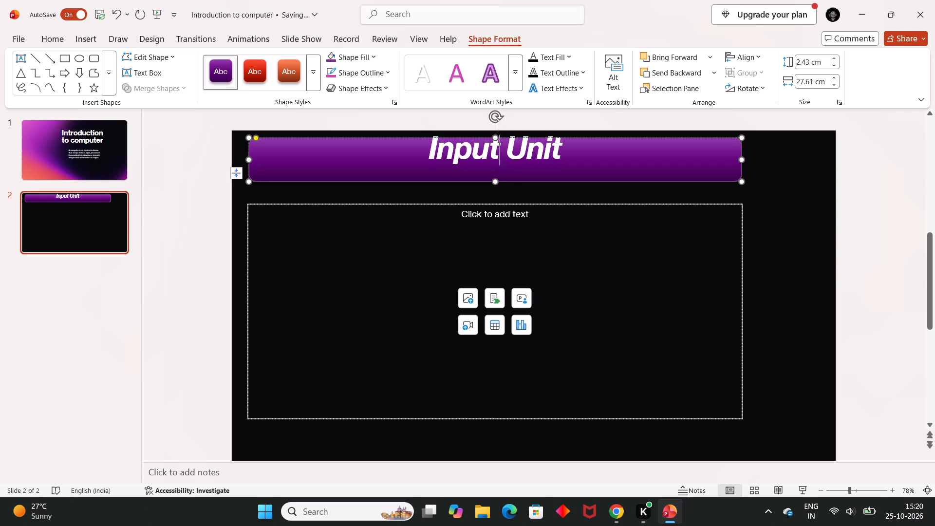
click(497, 184)
drag(497, 181, 498, 192)
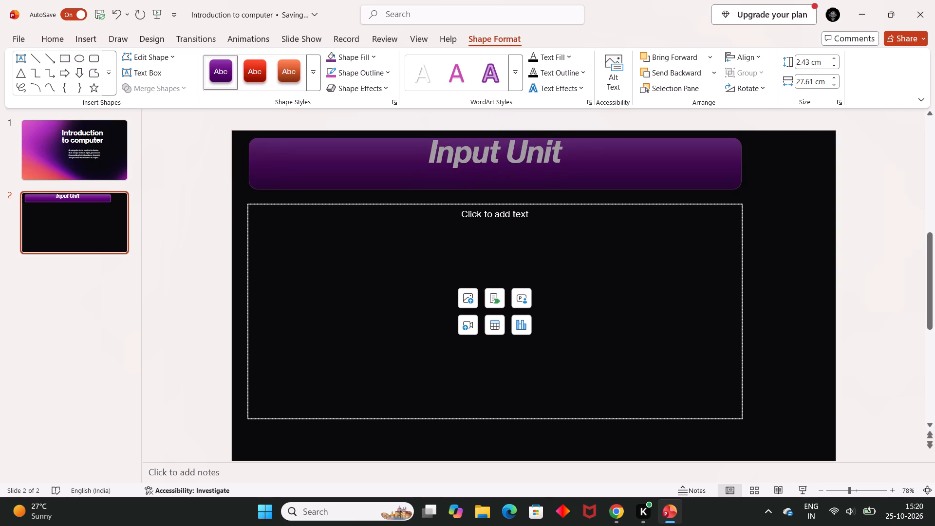
drag(498, 192, 496, 199)
click(573, 178)
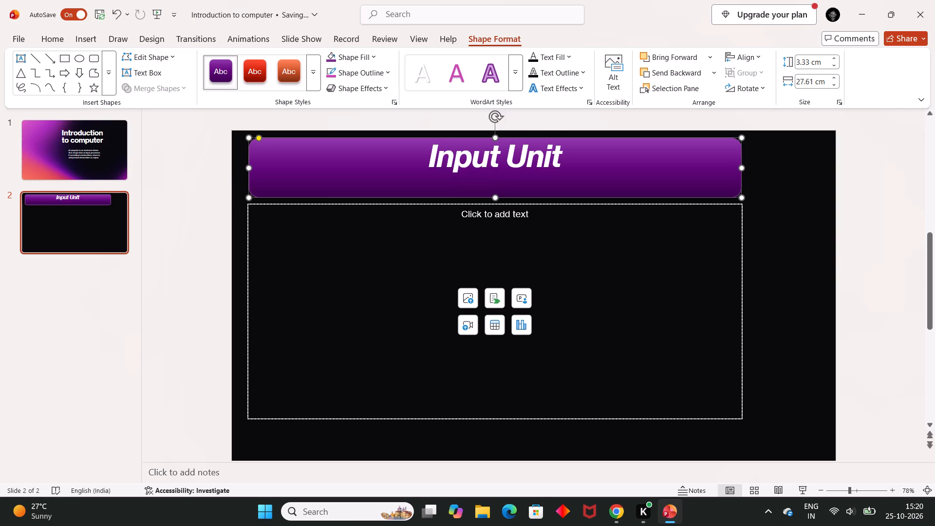
Shift the title bar sideways so it sits closer to the slide's horizontal centre.
click(809, 197)
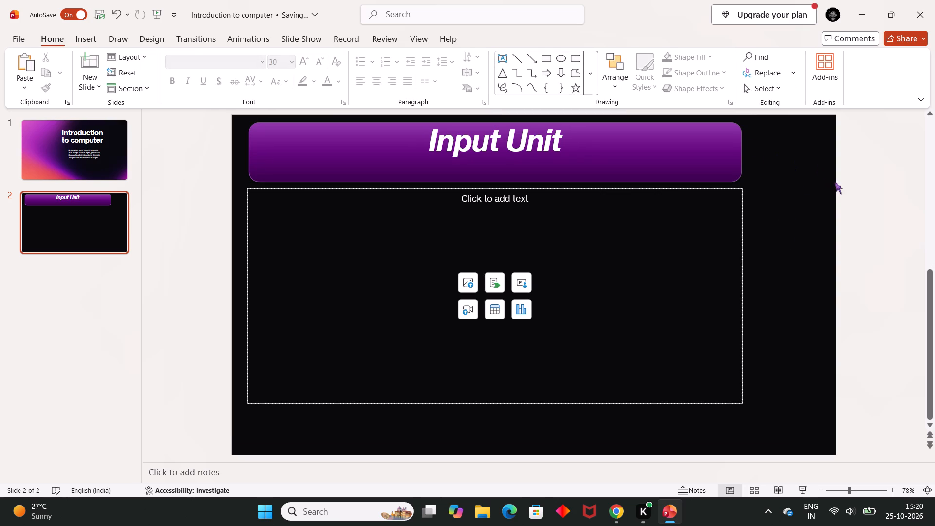
drag(731, 163, 764, 161)
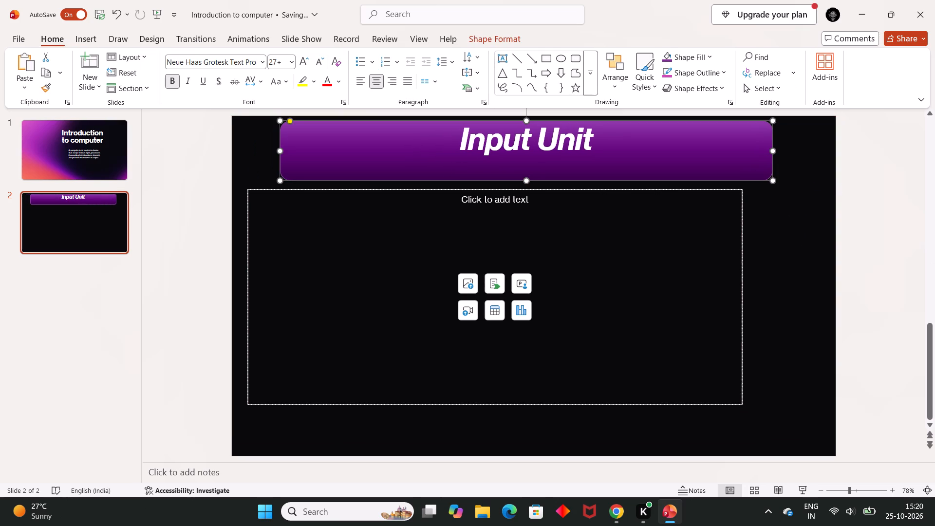
Move the content placeholder beneath the title bar so that its side edges line up with the bar.
click(699, 236)
click(672, 245)
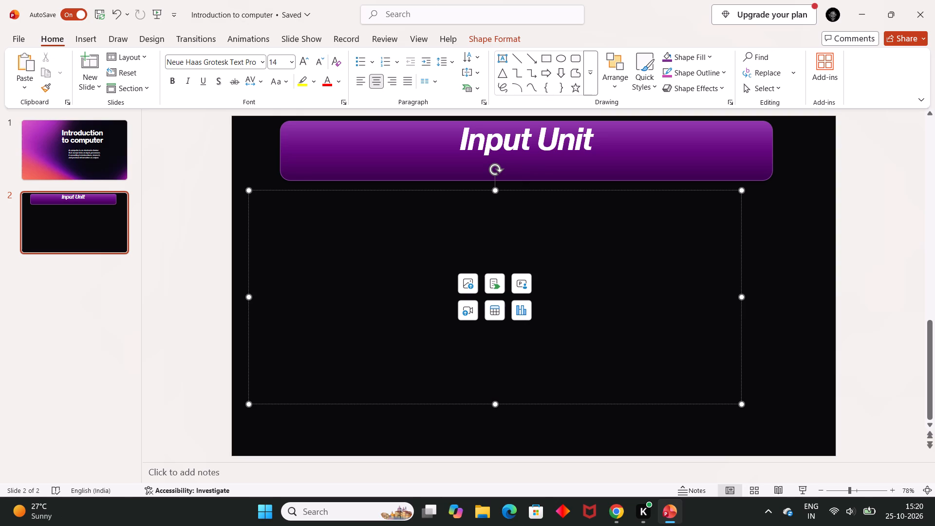
drag(740, 240, 769, 245)
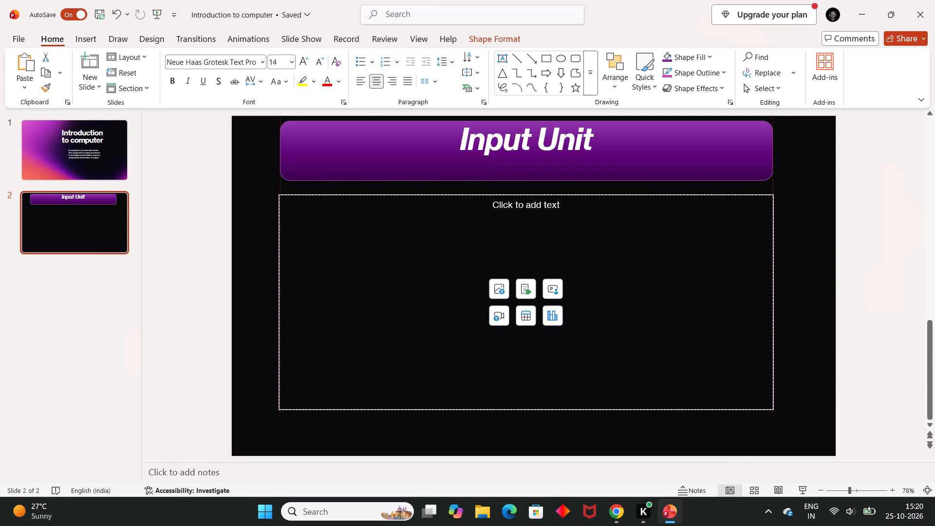
drag(769, 245, 770, 246)
click(867, 198)
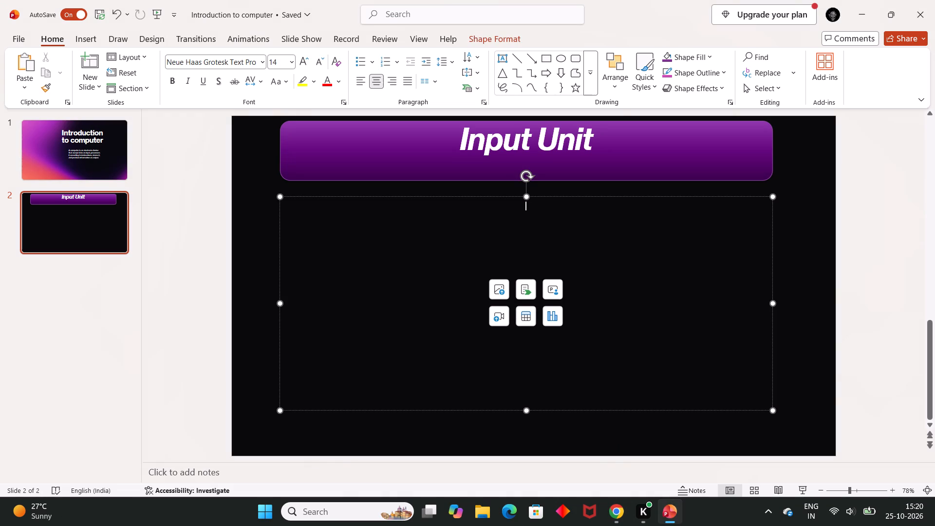
key(ctrl+v)
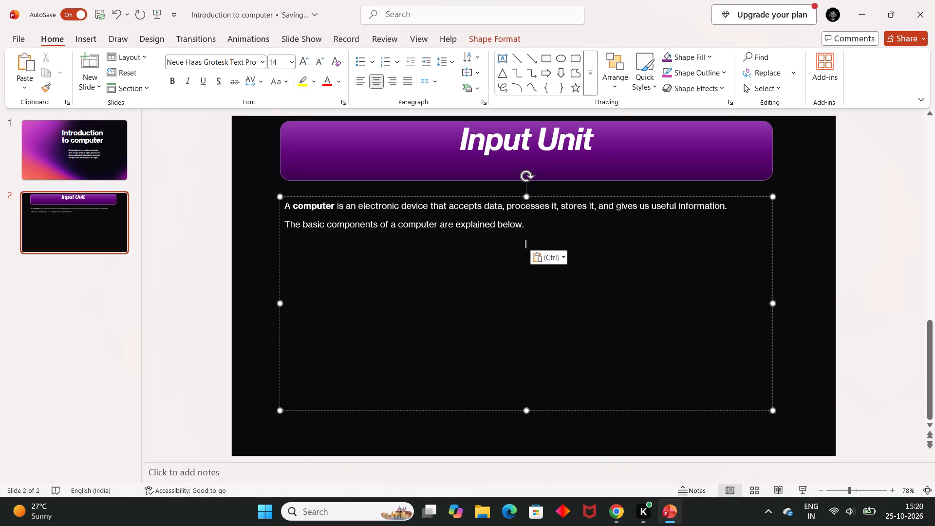
Format the initial letter "A" of the body text as bold, italic and size 40.
drag(290, 206, 283, 207)
click(286, 207)
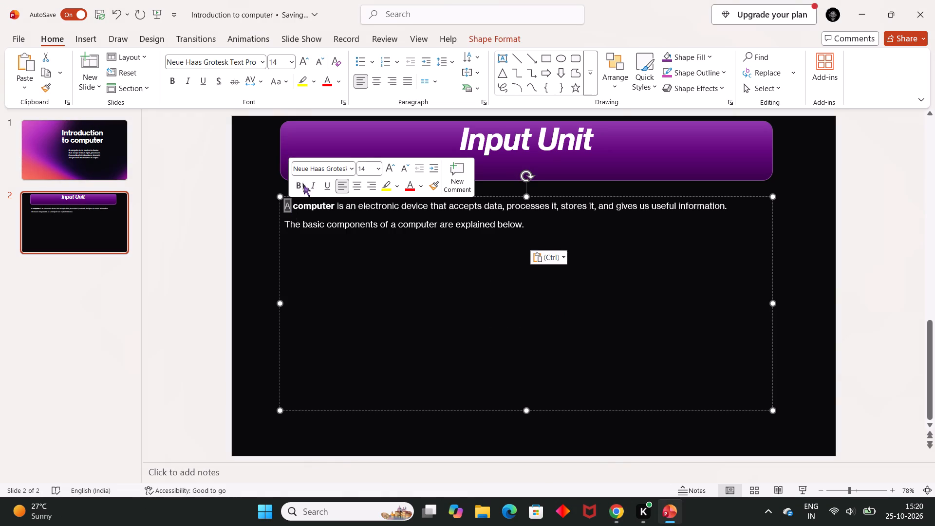
click(302, 183)
click(315, 188)
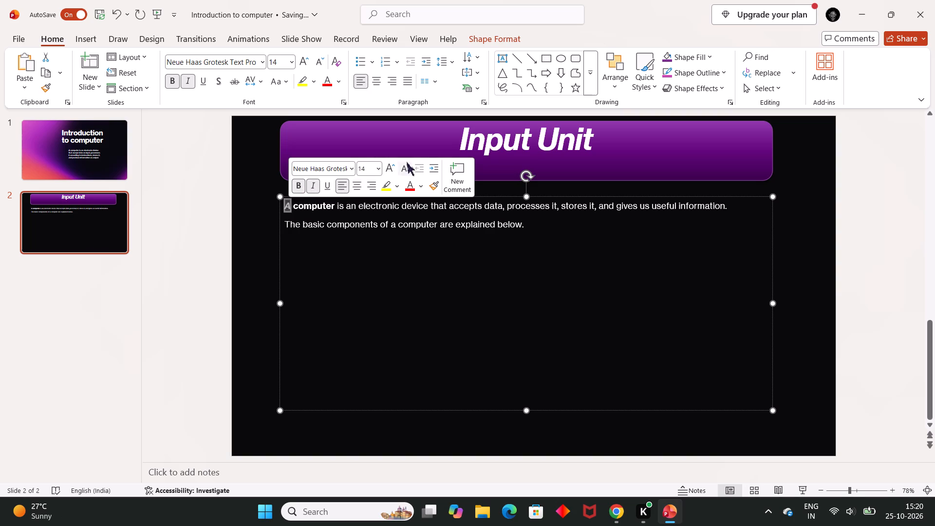
click(378, 171)
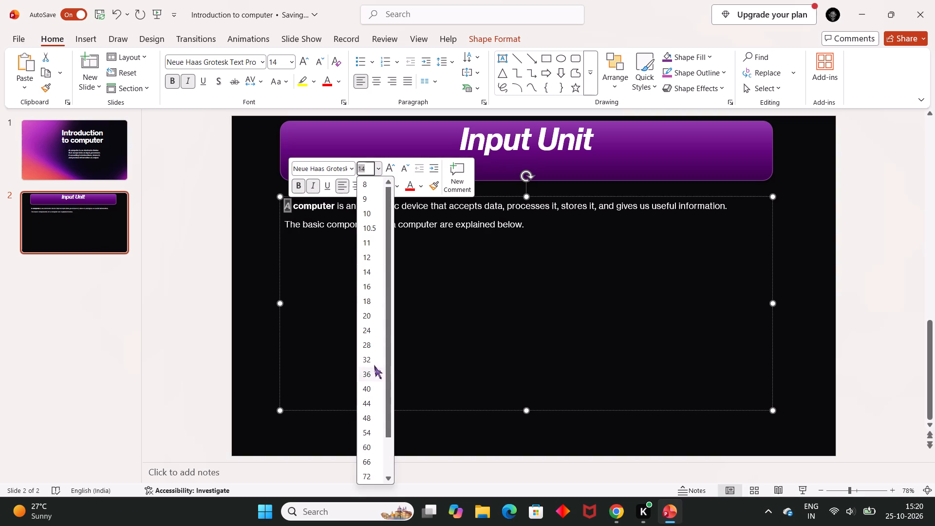
click(369, 391)
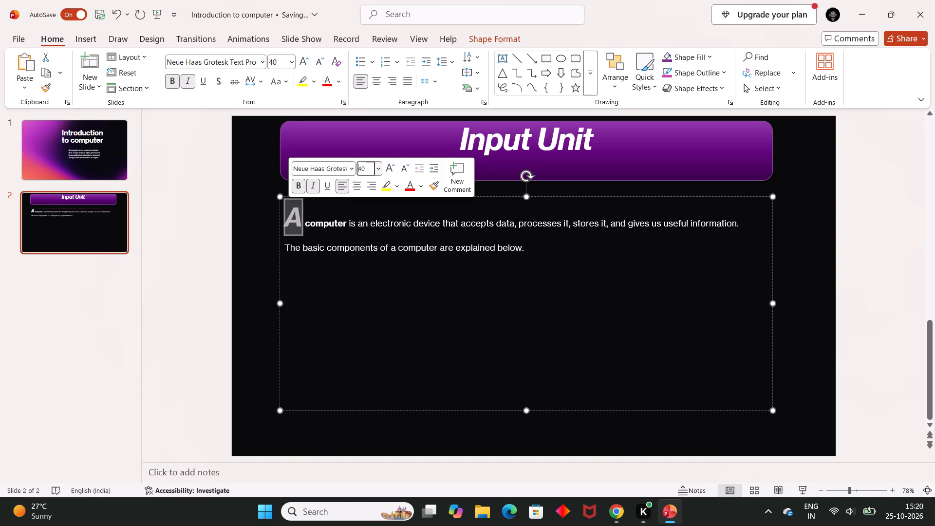
click(423, 305)
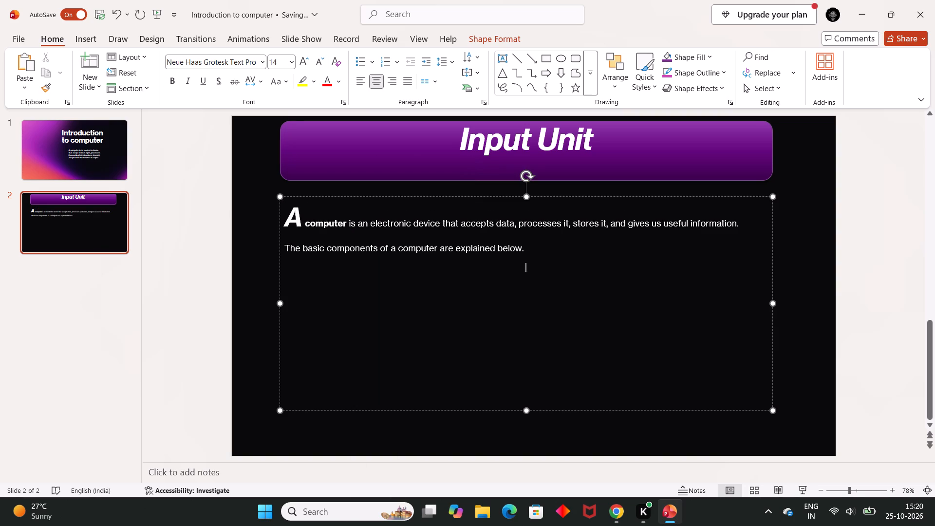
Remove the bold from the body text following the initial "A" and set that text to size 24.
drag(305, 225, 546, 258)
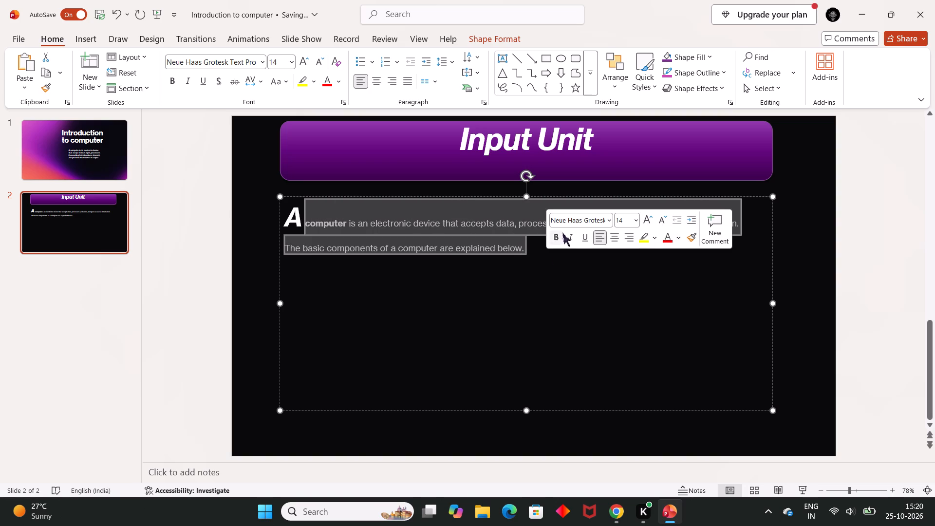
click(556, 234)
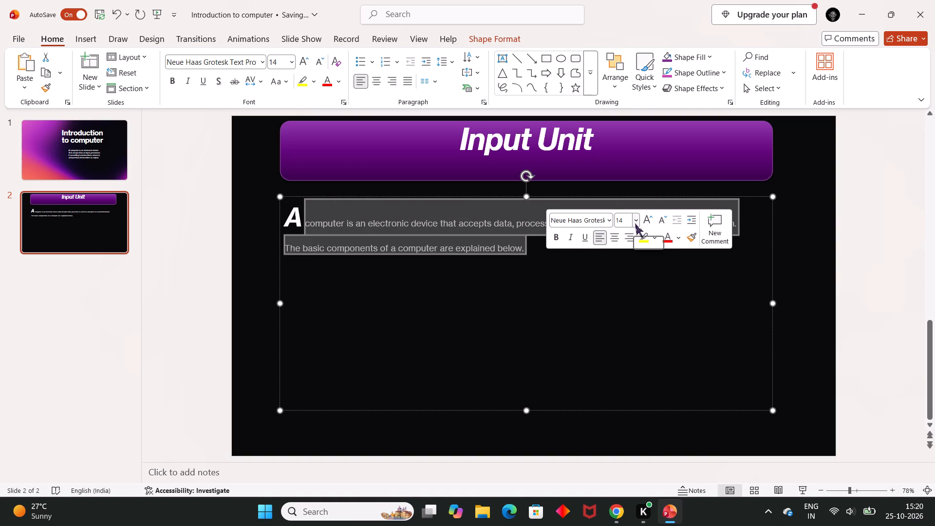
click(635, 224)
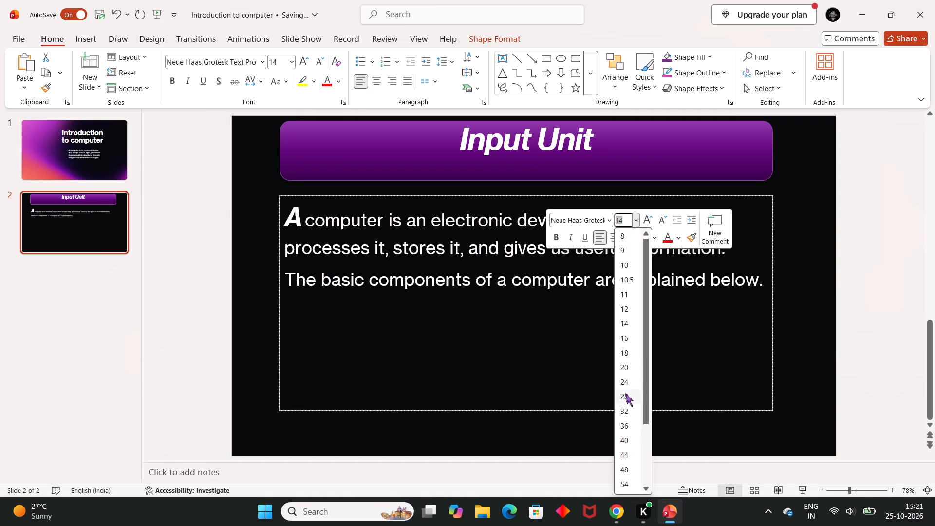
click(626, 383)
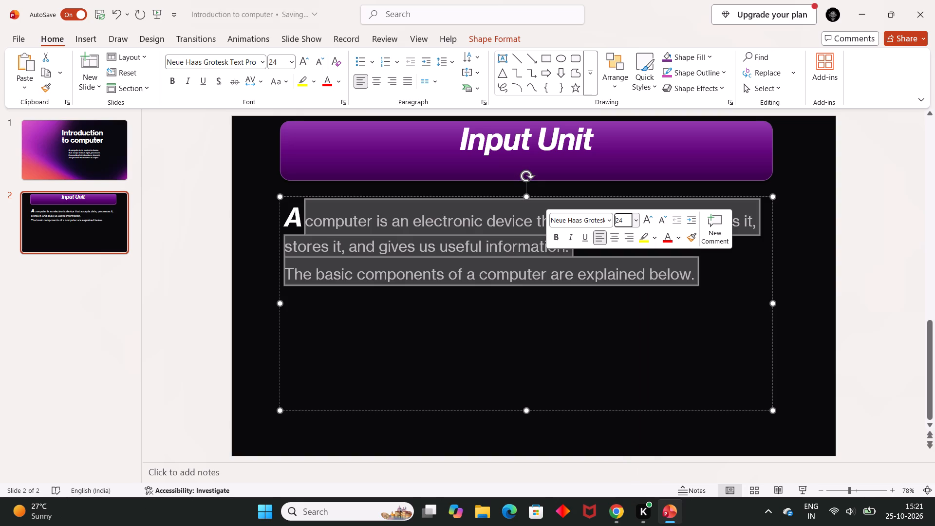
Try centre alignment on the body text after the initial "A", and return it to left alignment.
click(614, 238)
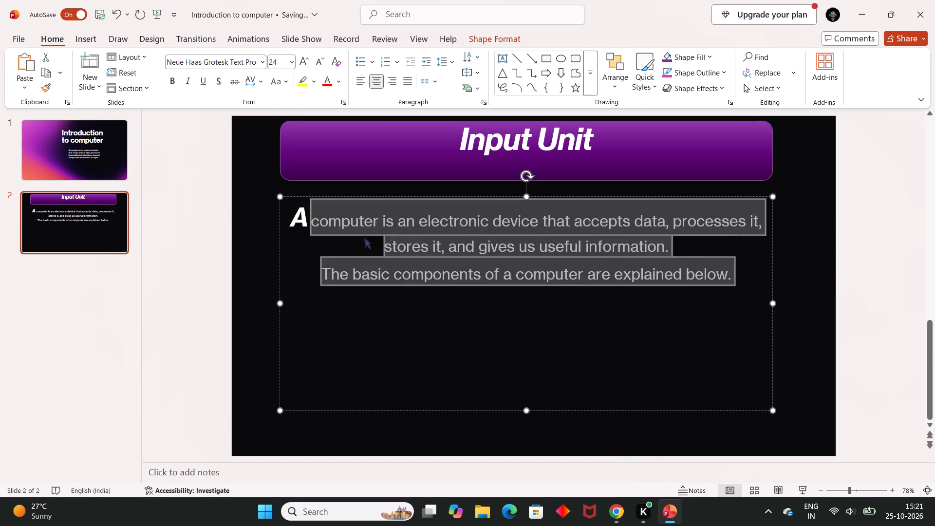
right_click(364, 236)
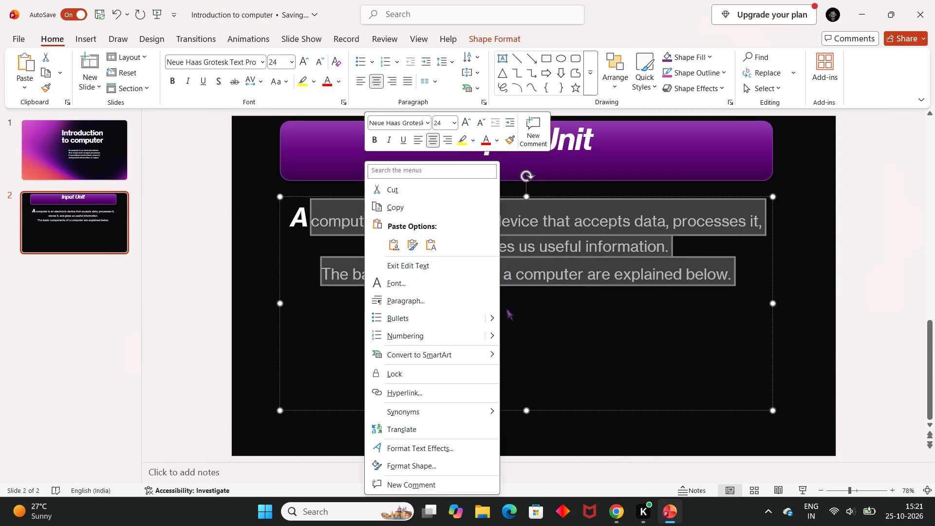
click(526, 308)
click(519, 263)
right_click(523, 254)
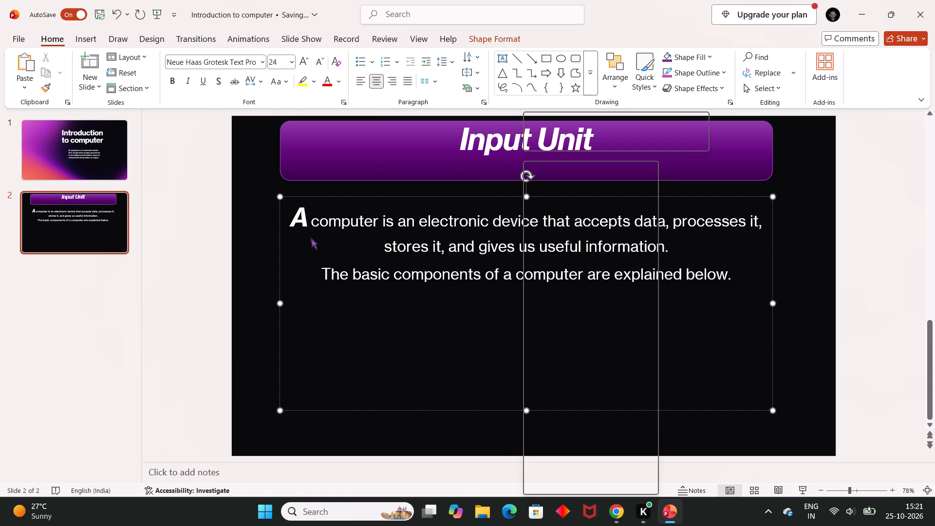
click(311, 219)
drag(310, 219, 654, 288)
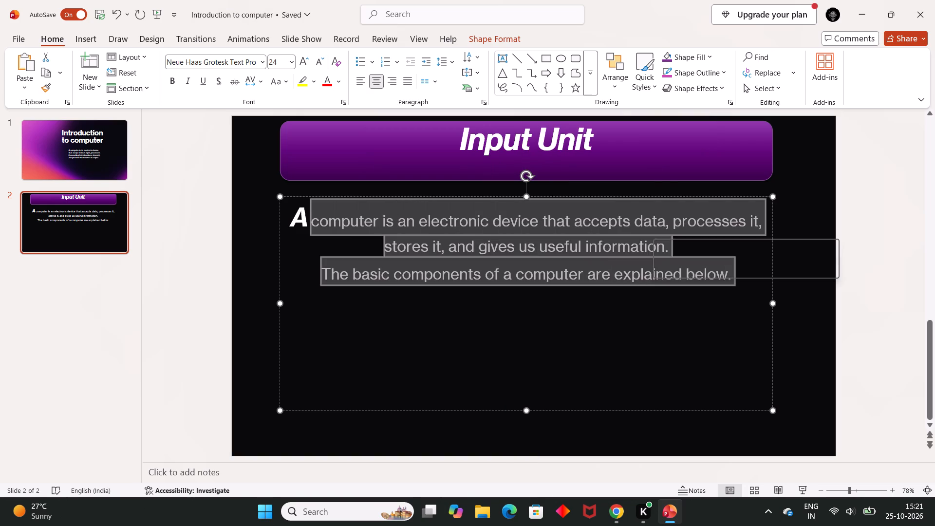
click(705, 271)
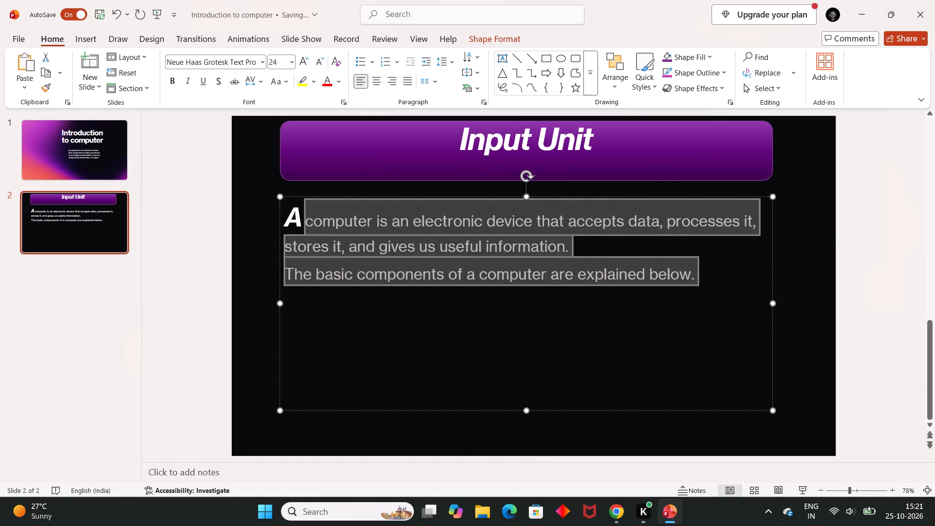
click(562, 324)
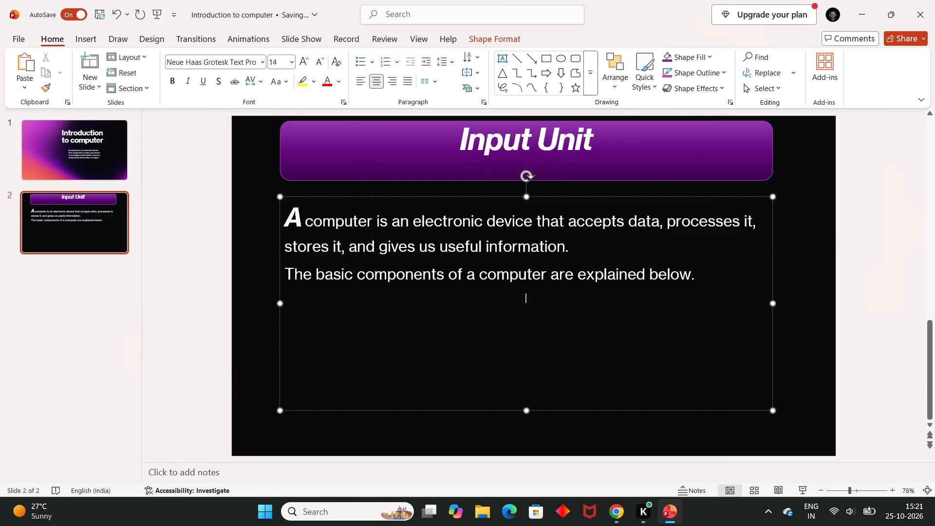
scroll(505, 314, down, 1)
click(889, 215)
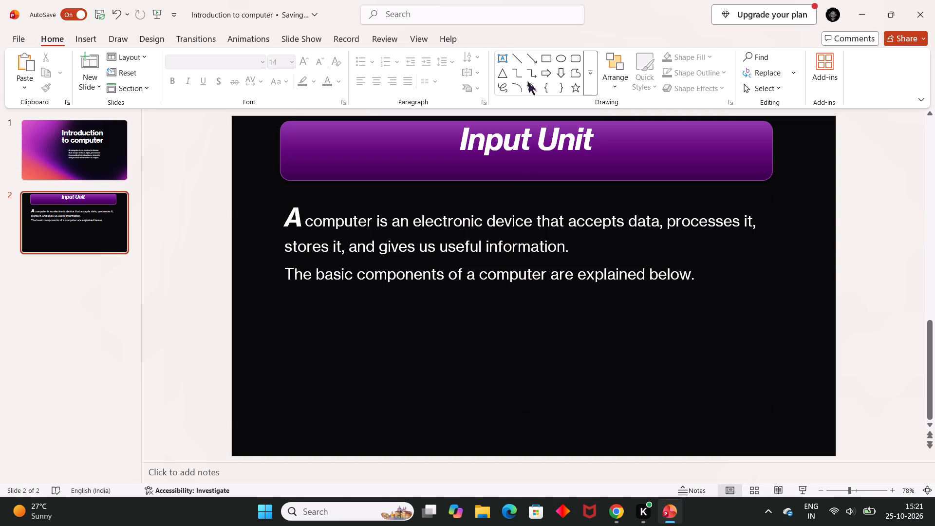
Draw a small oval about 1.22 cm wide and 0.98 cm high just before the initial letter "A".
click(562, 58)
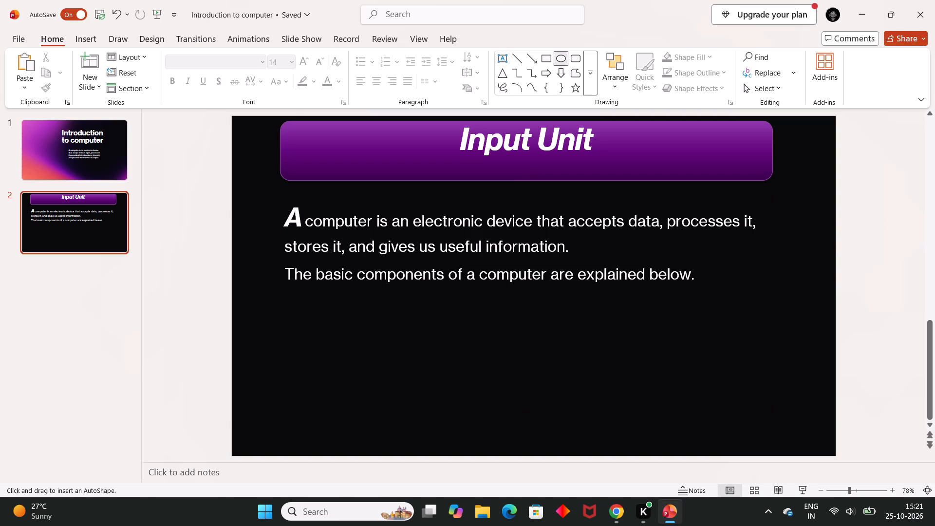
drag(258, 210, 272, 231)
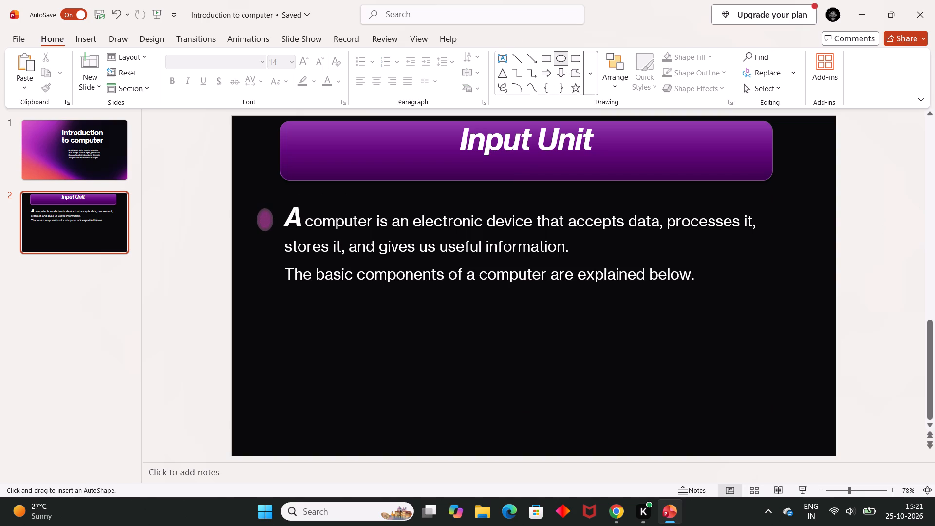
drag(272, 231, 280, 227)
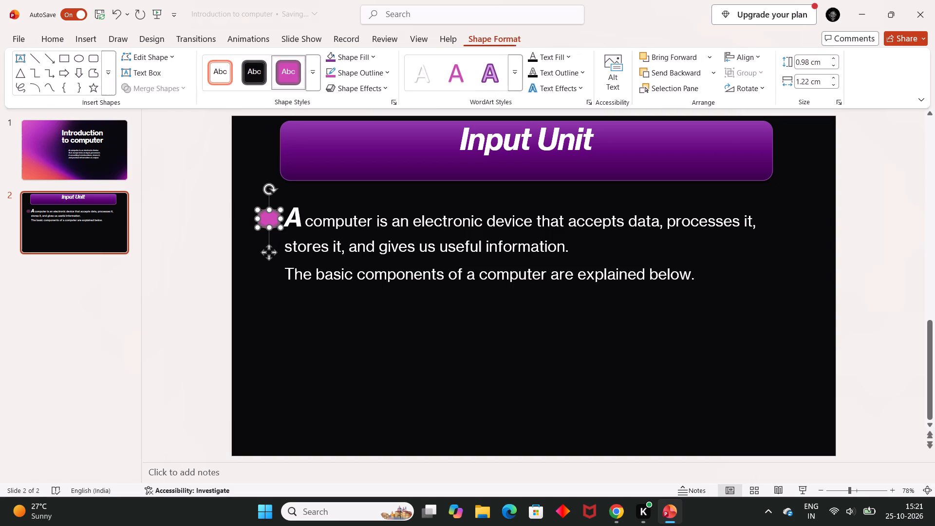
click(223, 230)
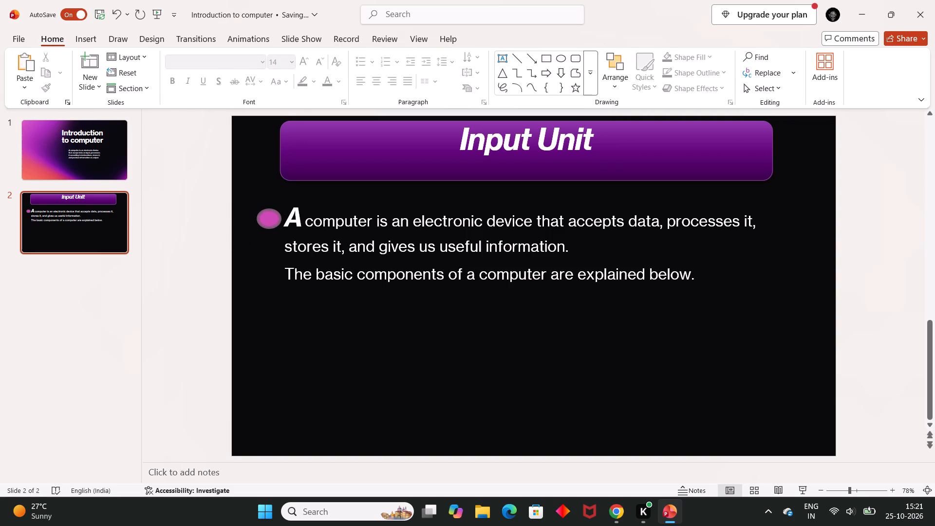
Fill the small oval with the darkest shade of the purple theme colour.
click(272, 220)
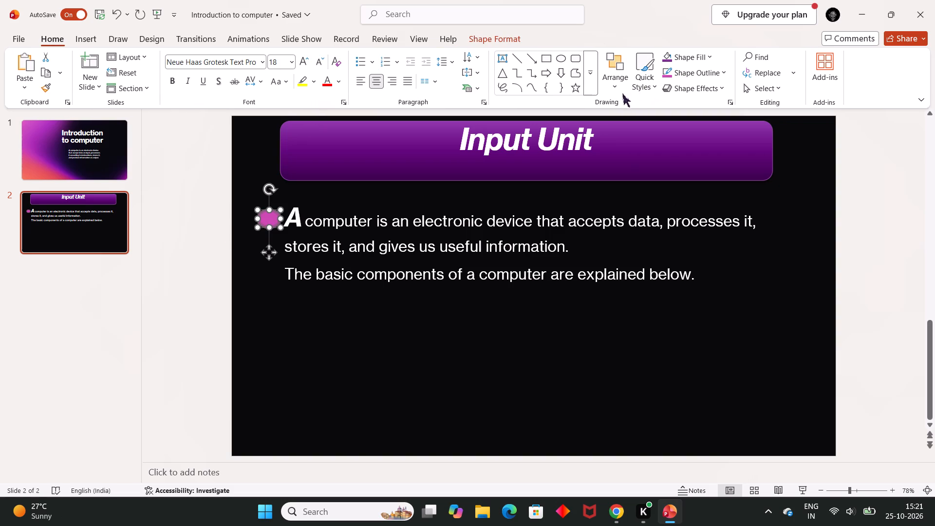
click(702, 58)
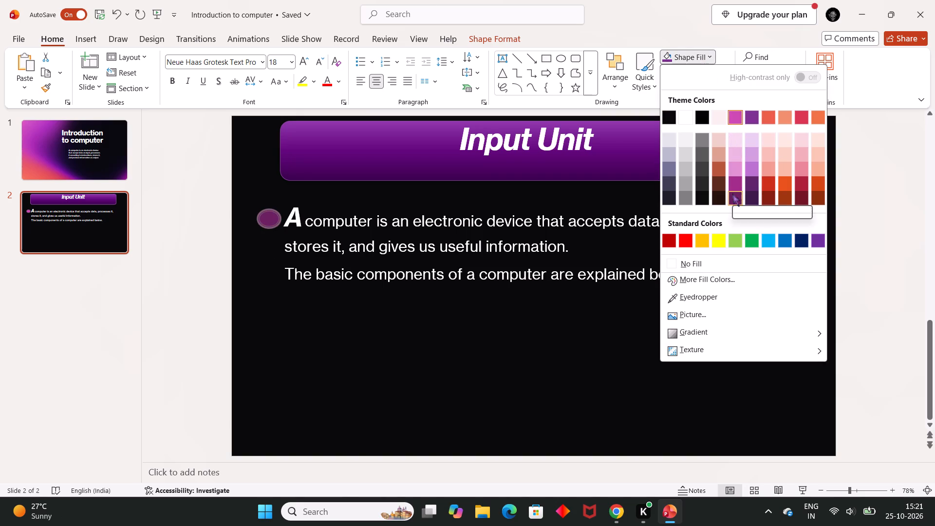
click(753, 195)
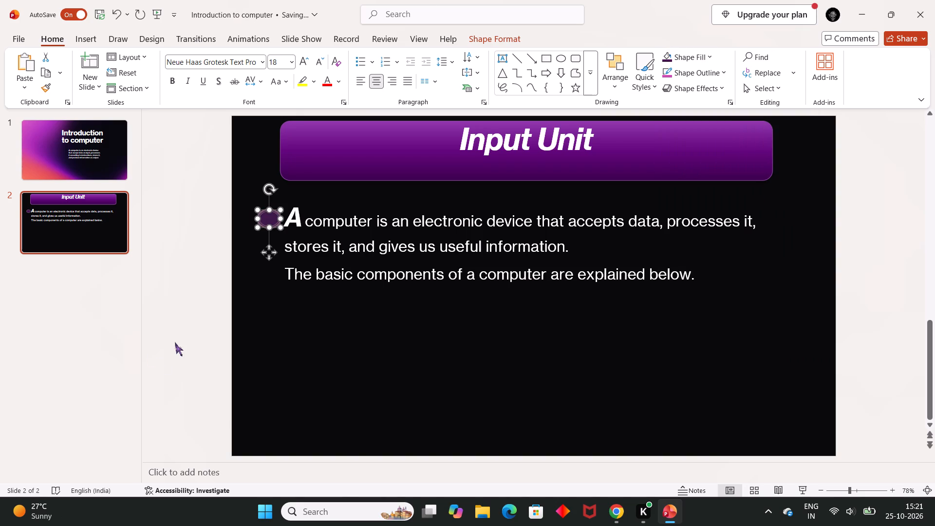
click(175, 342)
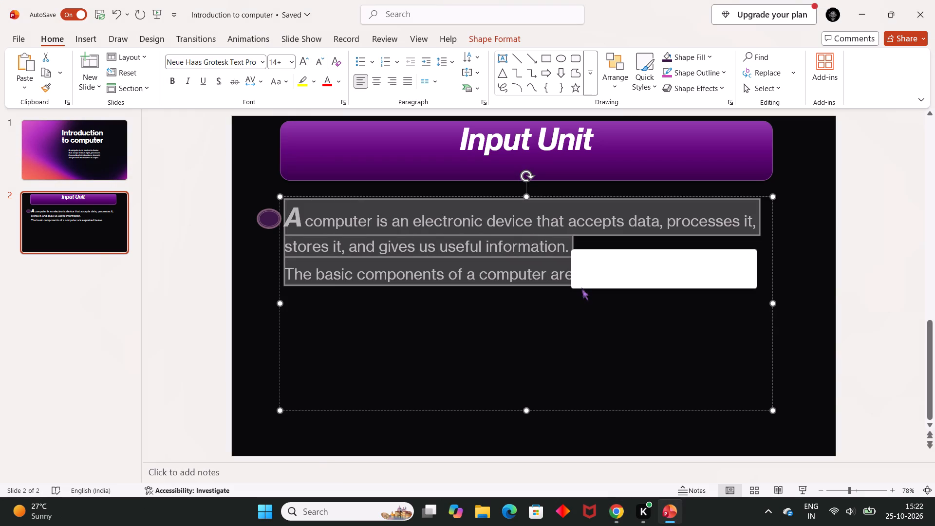
key(ctrl+v)
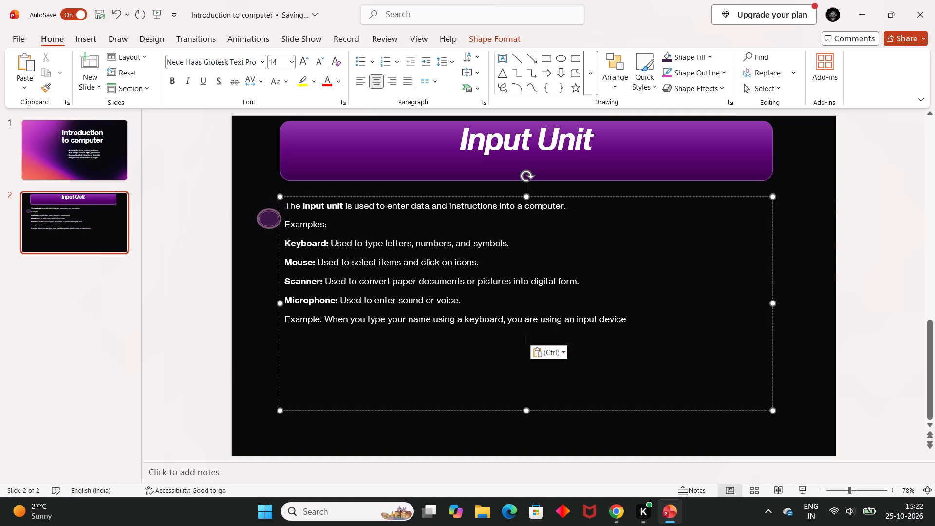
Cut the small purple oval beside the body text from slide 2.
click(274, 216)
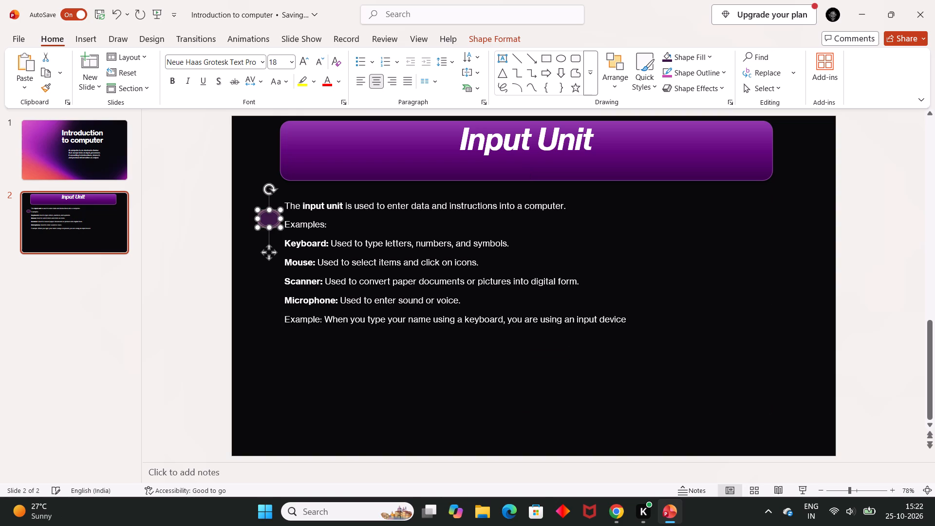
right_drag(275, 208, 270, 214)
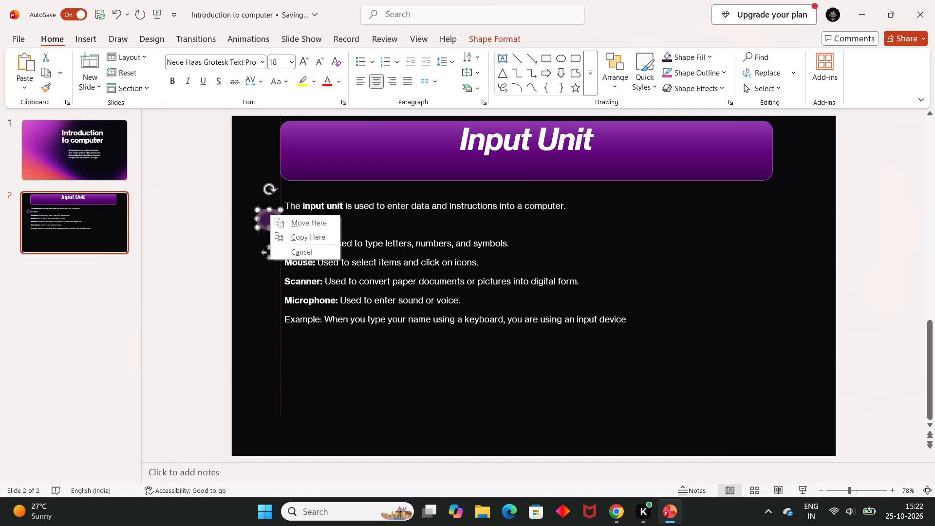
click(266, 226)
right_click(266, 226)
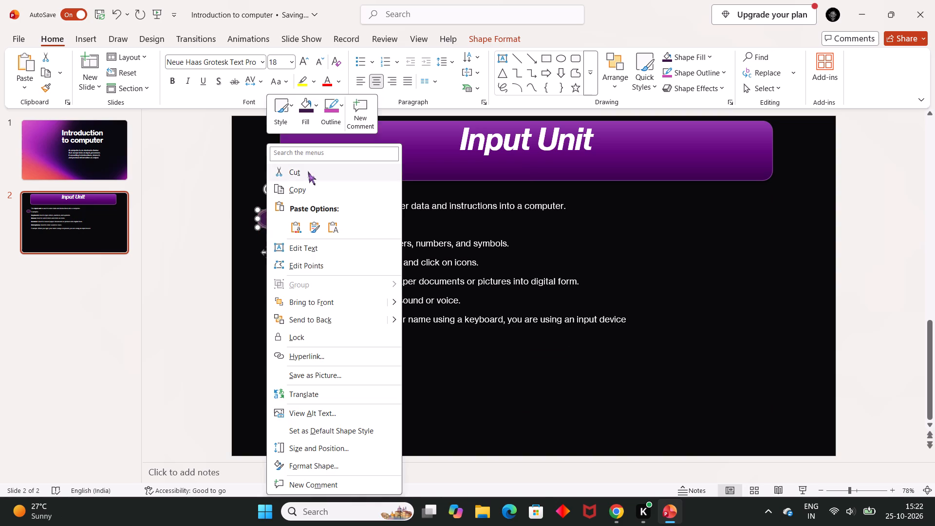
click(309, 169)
Format the opening word "The" of the body text as bold, italic and size 32.
drag(285, 205, 302, 205)
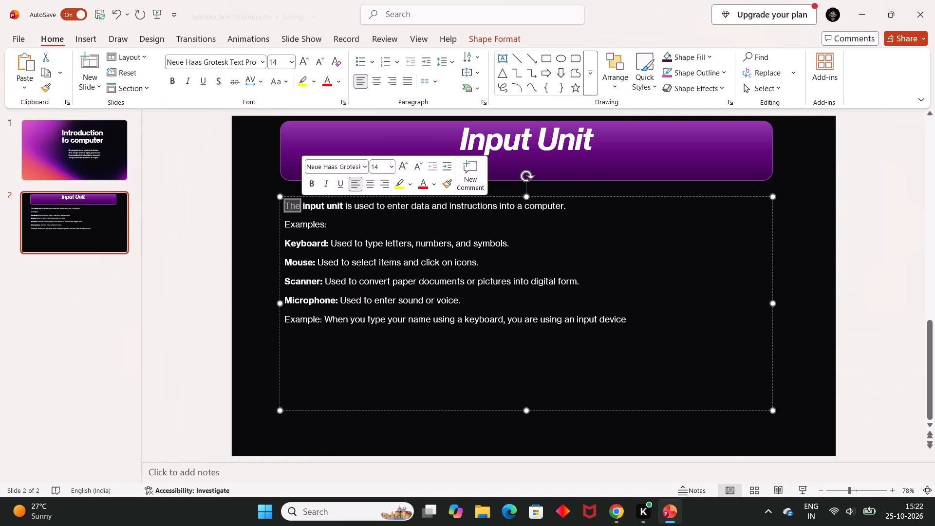
click(317, 187)
click(323, 183)
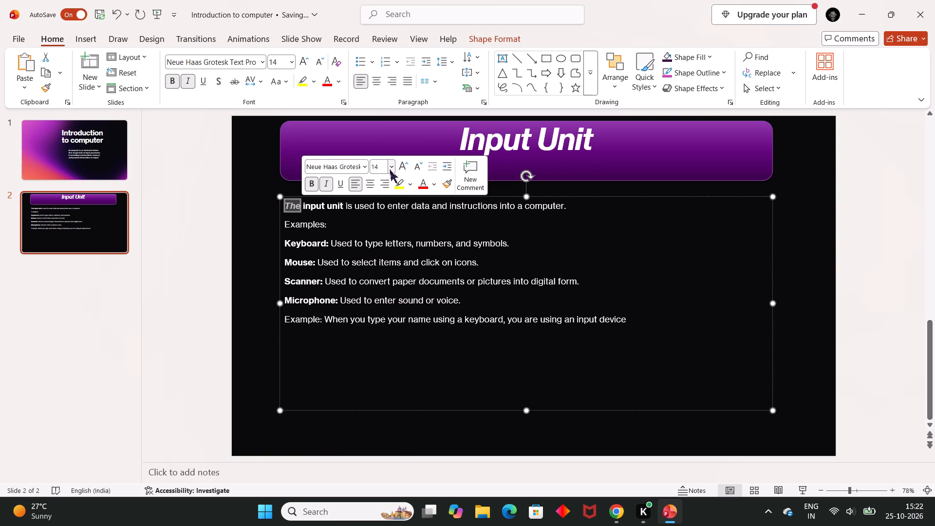
click(391, 168)
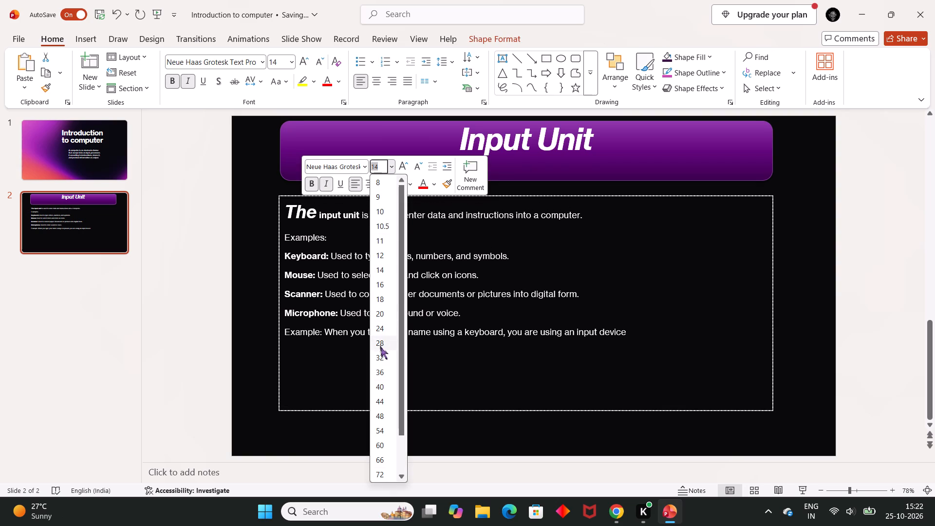
click(377, 357)
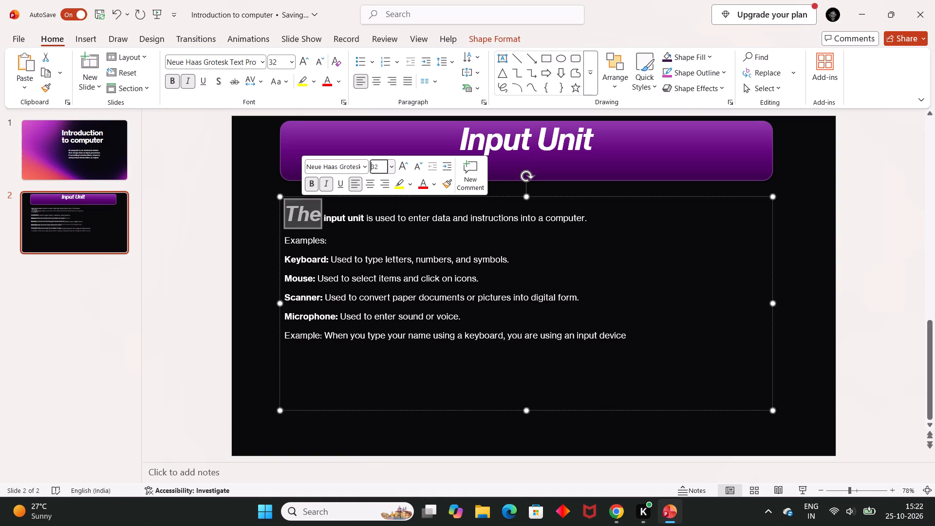
Format the rest of the opening sentence, "input unit is used to enter data and instructions into a computer.", as non-bold italic at size 24.
click(324, 219)
drag(324, 219, 586, 207)
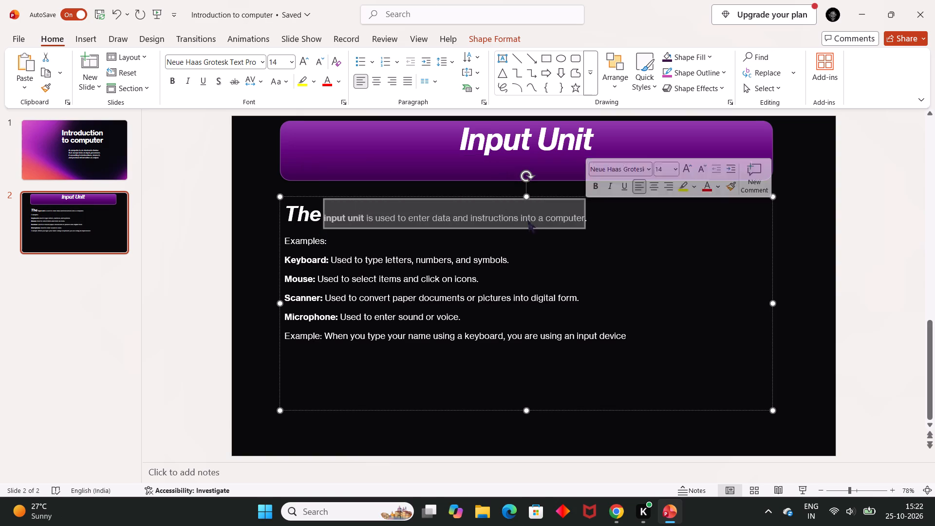
right_click(596, 205)
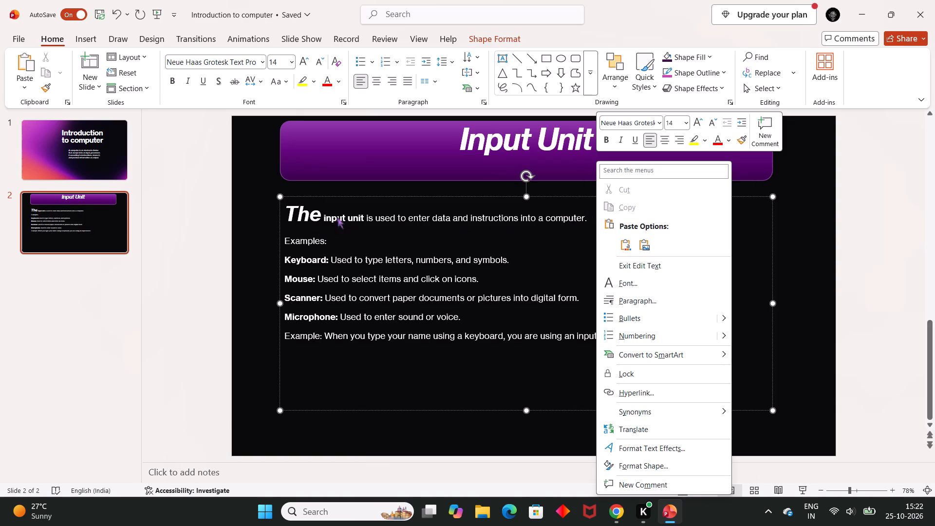
click(325, 214)
drag(324, 216, 597, 223)
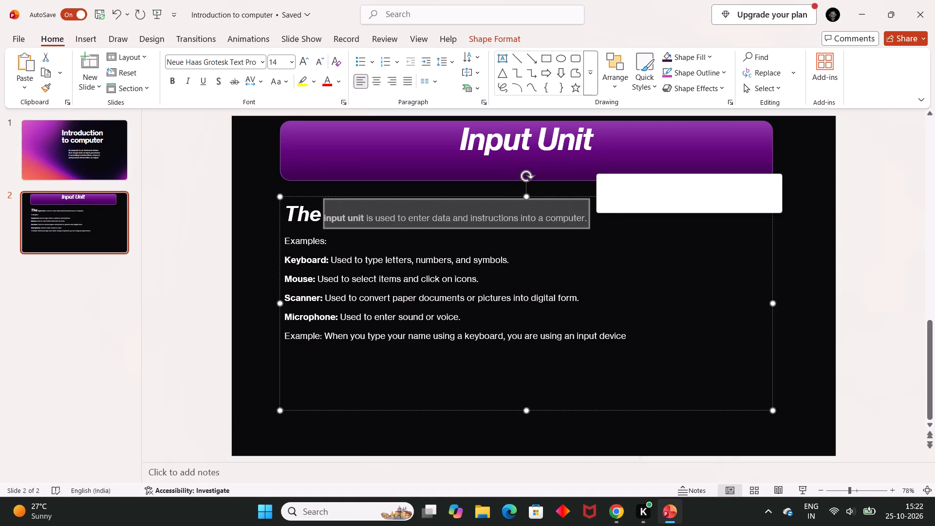
click(607, 204)
click(618, 200)
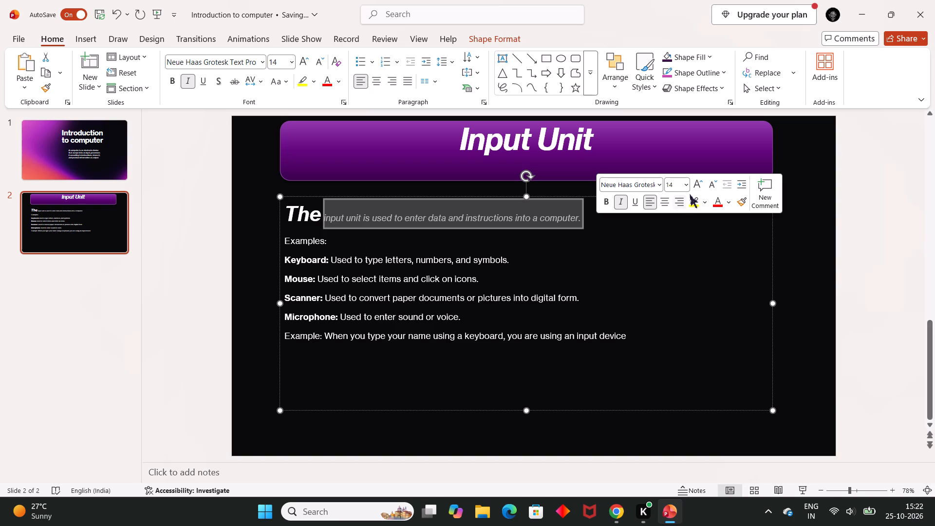
click(683, 189)
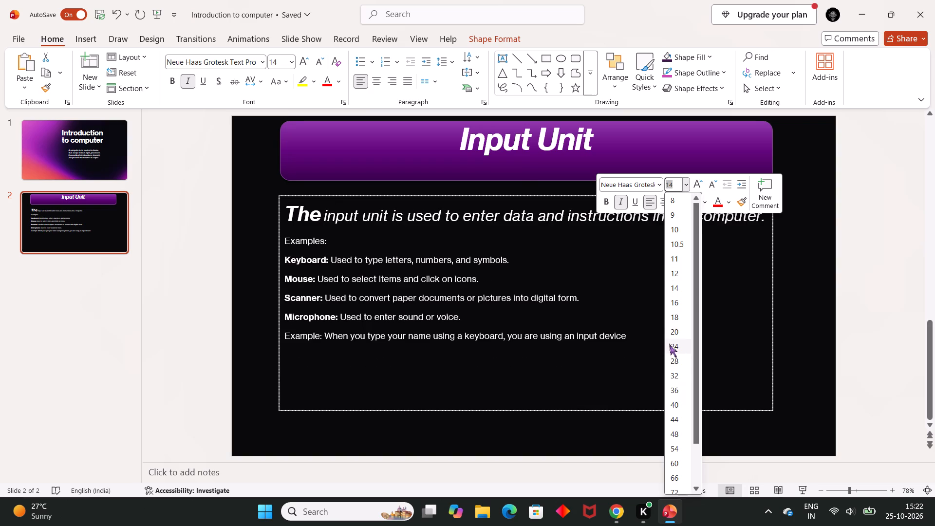
click(669, 344)
click(373, 253)
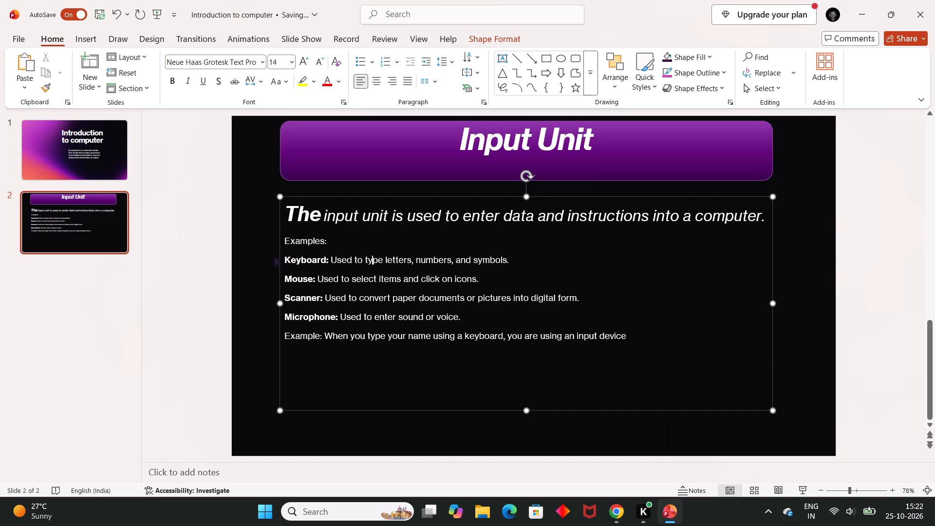
Format the "Examples:" line as bold, italic and size 24.
drag(283, 241, 328, 239)
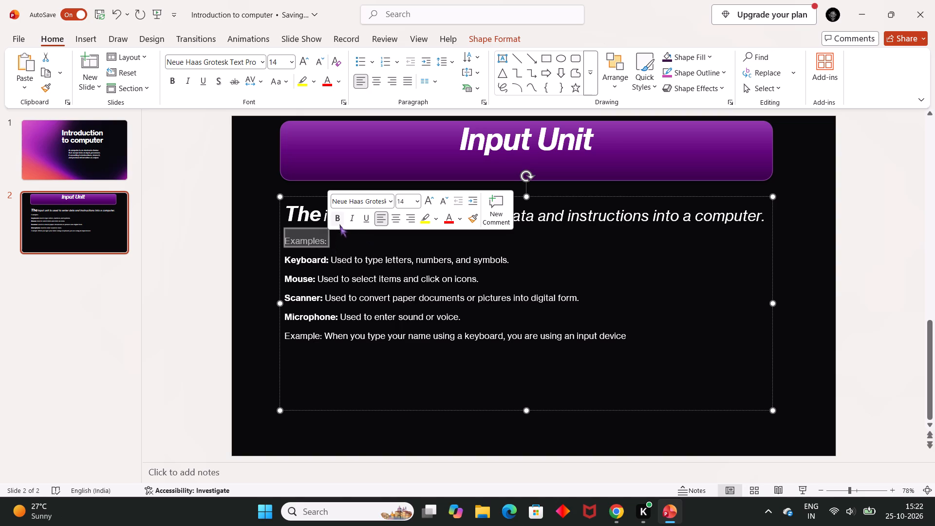
click(339, 224)
click(356, 217)
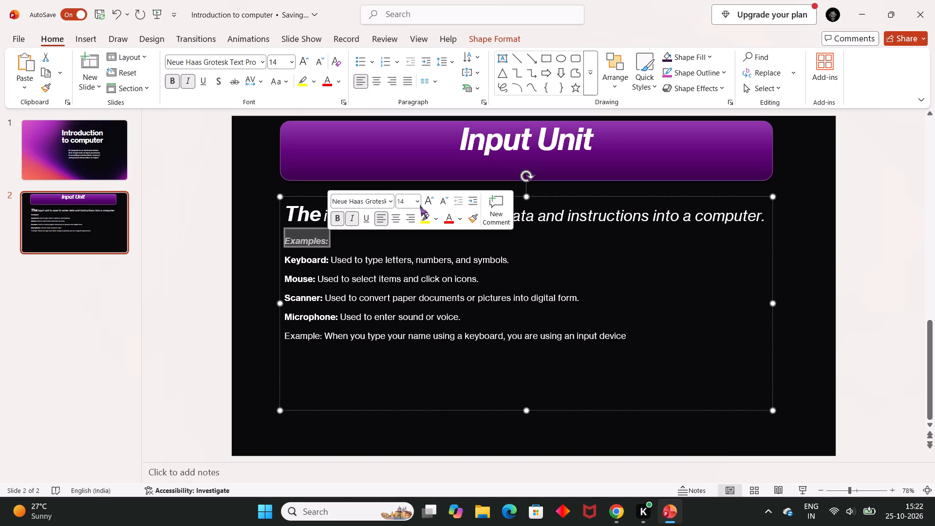
click(420, 205)
click(405, 364)
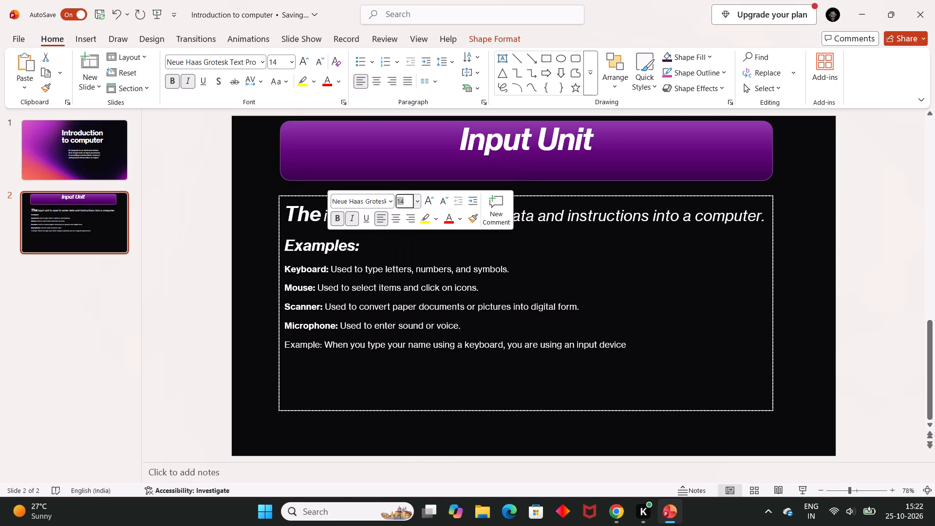
click(261, 301)
Shift the body text box slightly to the right below the Input Unit title.
drag(283, 266, 309, 268)
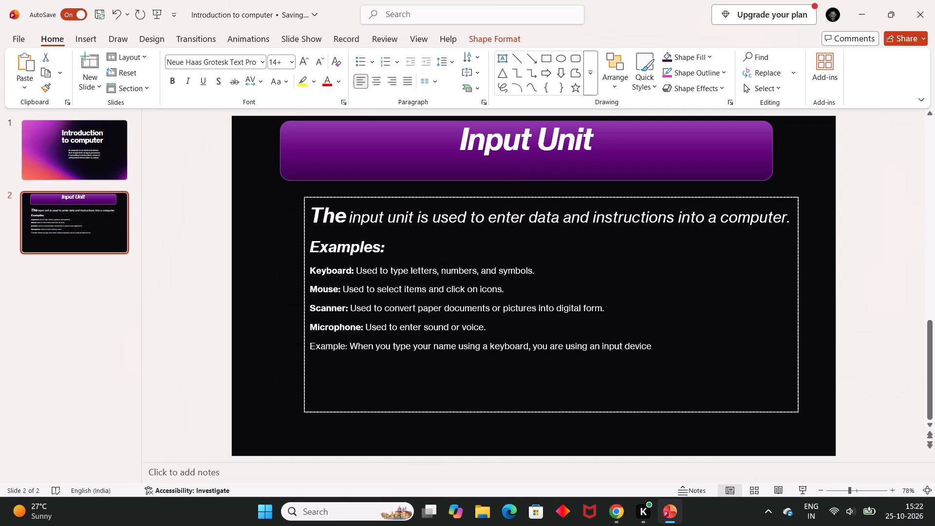
drag(309, 268, 320, 271)
drag(314, 262, 288, 255)
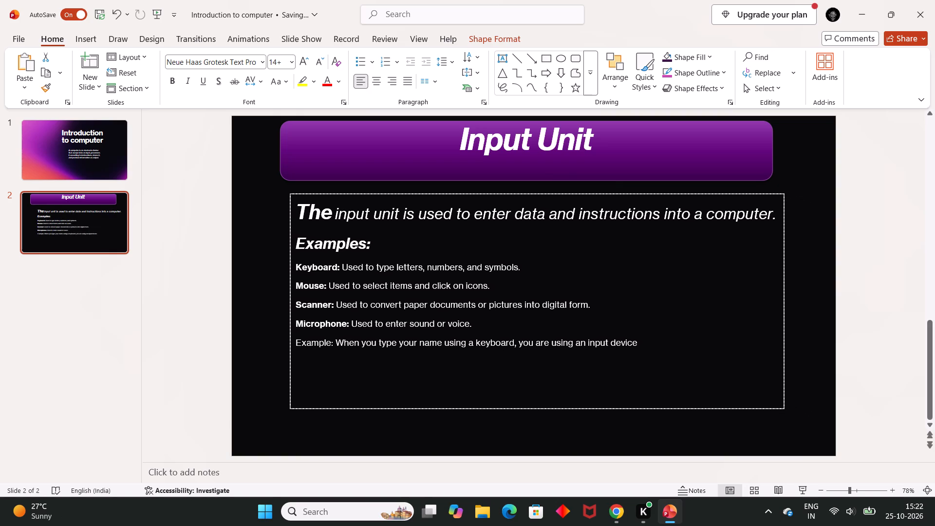
drag(288, 255, 282, 260)
Set the "Keyboard:" label to bold at size 20.
click(301, 268)
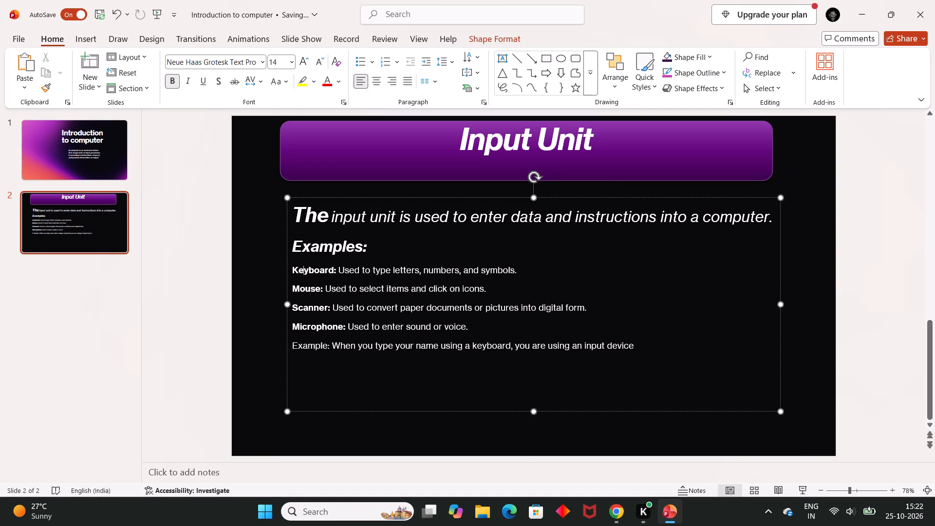
drag(292, 271, 323, 285)
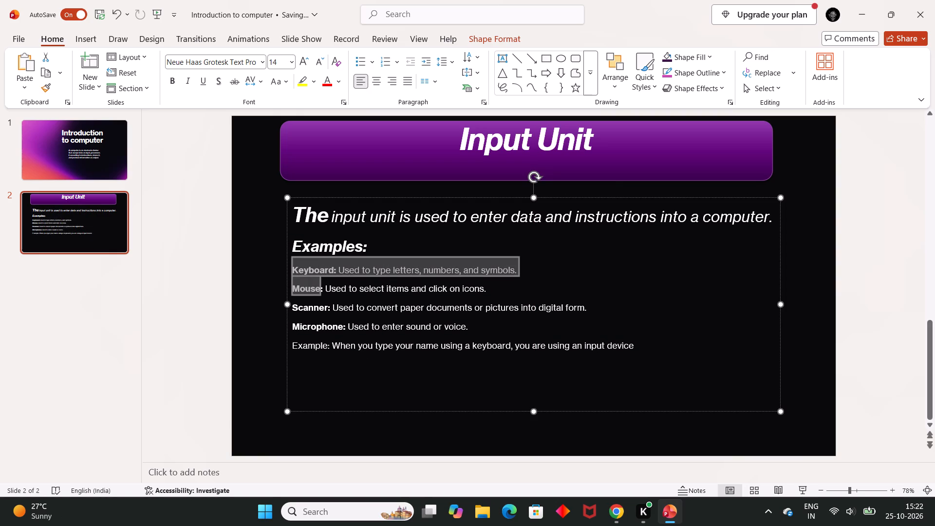
drag(323, 285, 335, 269)
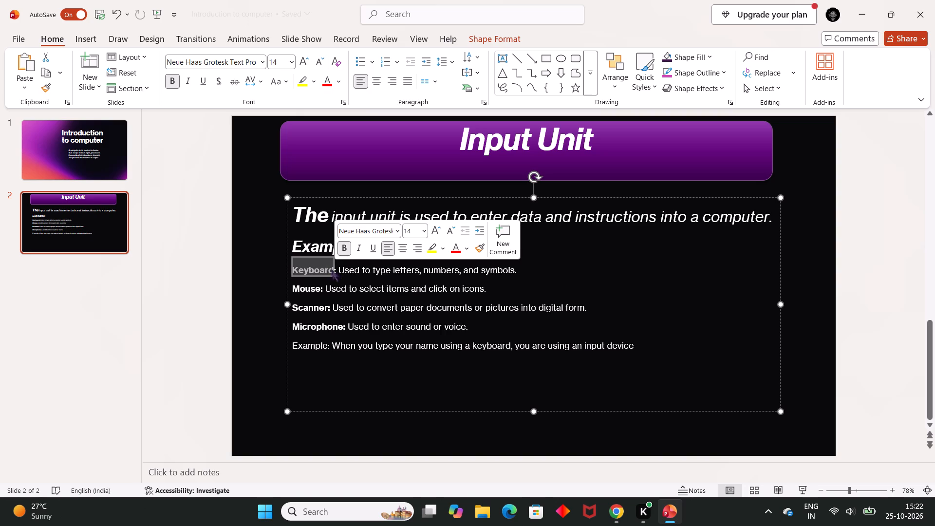
click(337, 271)
drag(337, 271, 303, 273)
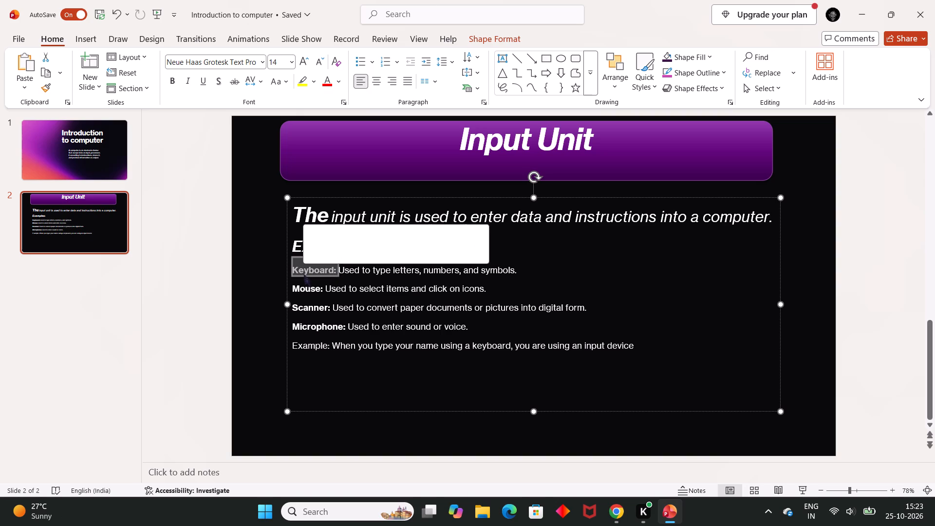
click(315, 255)
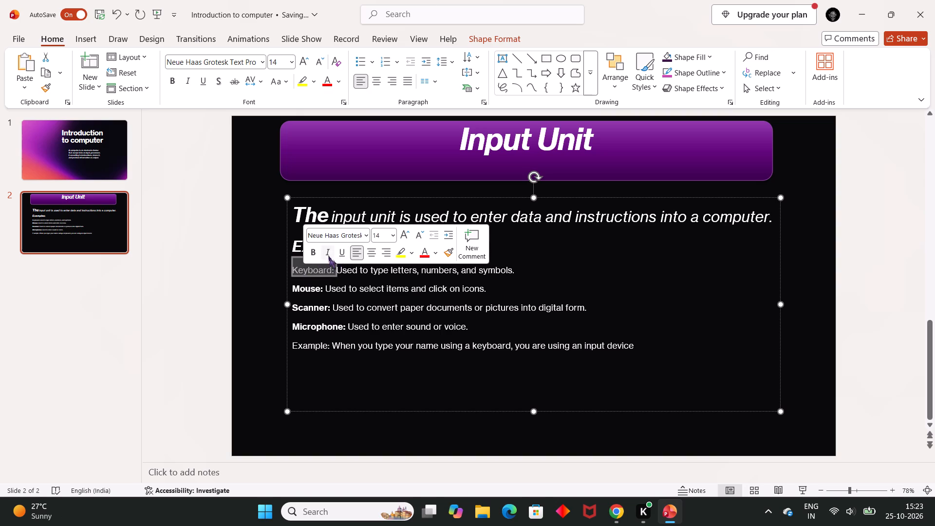
click(311, 248)
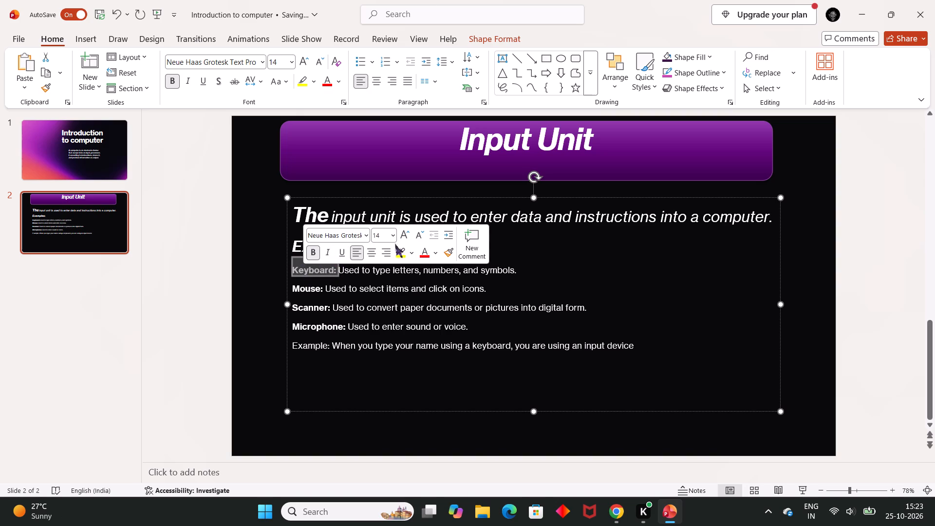
click(393, 237)
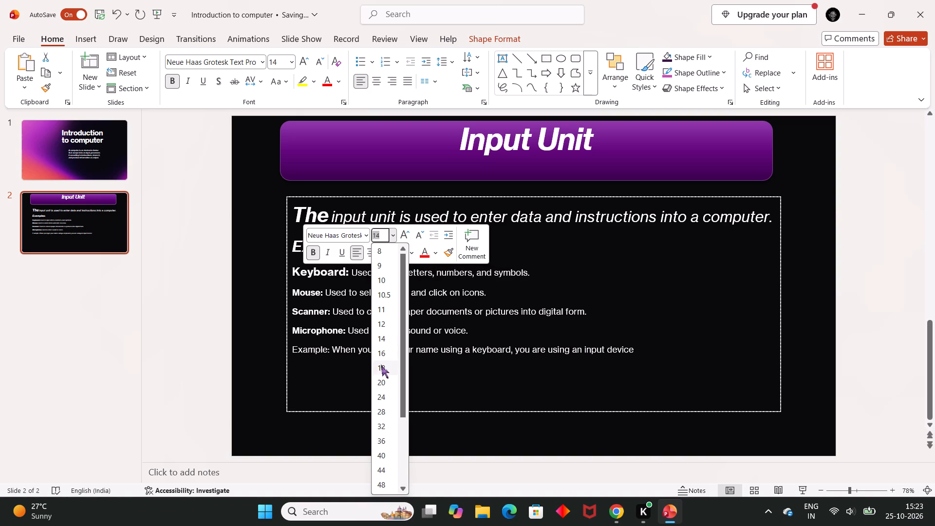
click(380, 382)
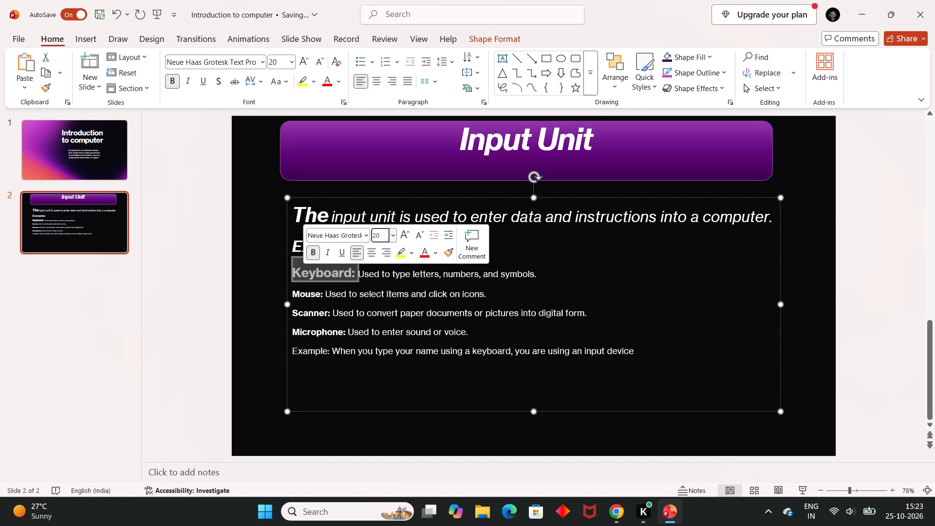
Format the "Mouse:" label as non-bold italic at size 20.
drag(294, 294, 324, 295)
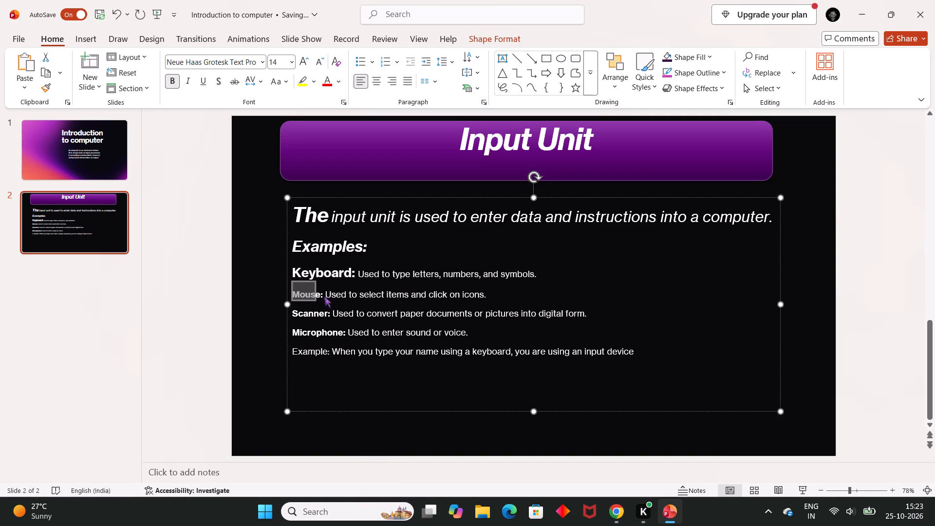
drag(324, 295, 325, 295)
click(338, 273)
click(349, 272)
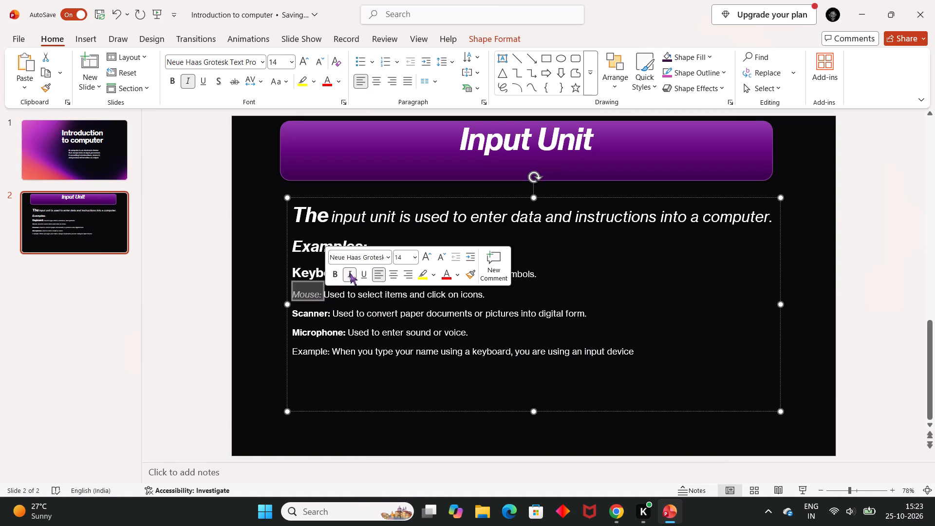
click(416, 255)
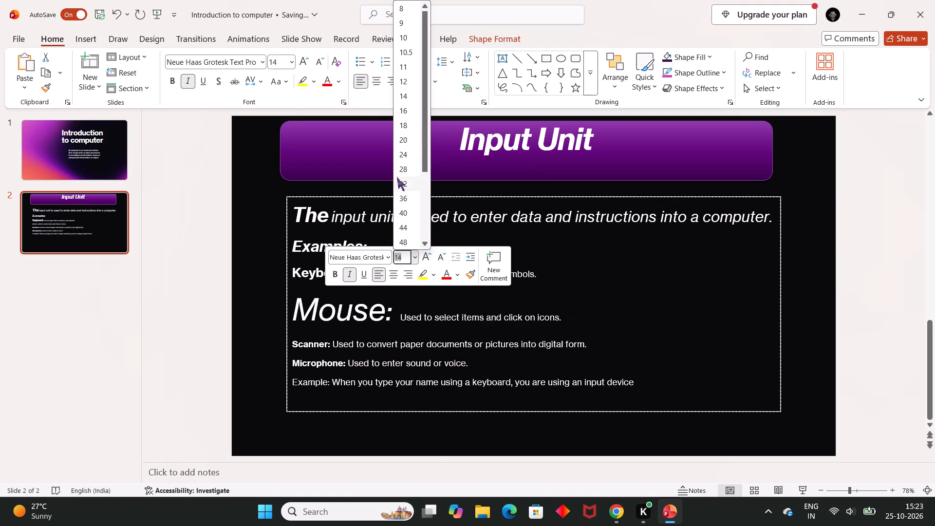
click(409, 140)
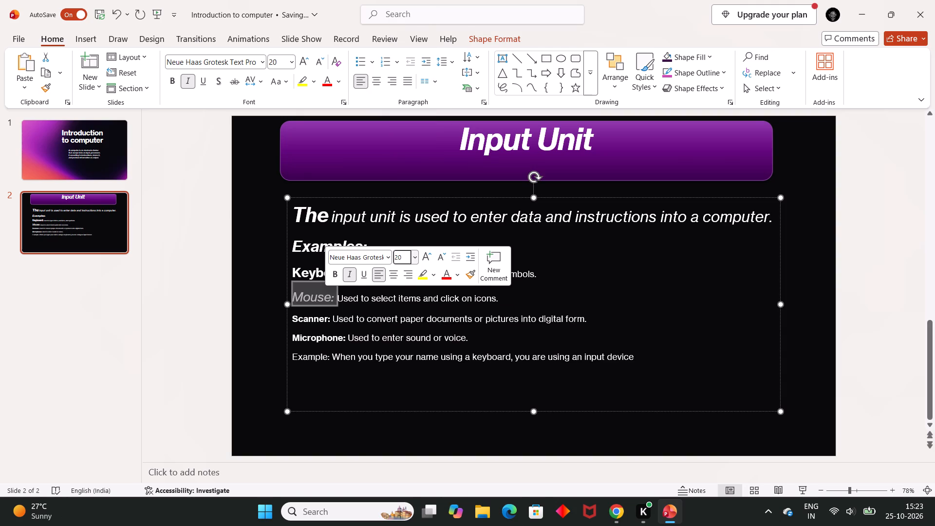
Italicize the word "Keyboard" in the examples list.
double_click(301, 271)
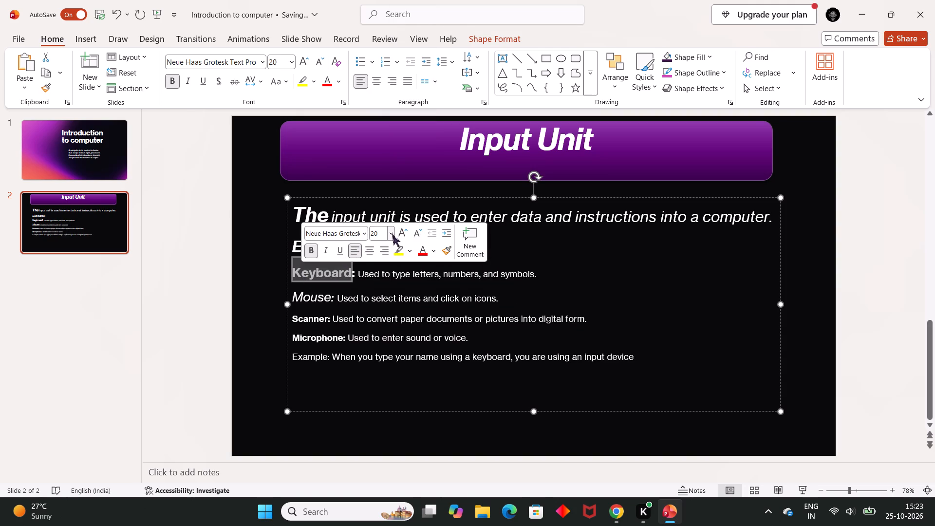
click(328, 251)
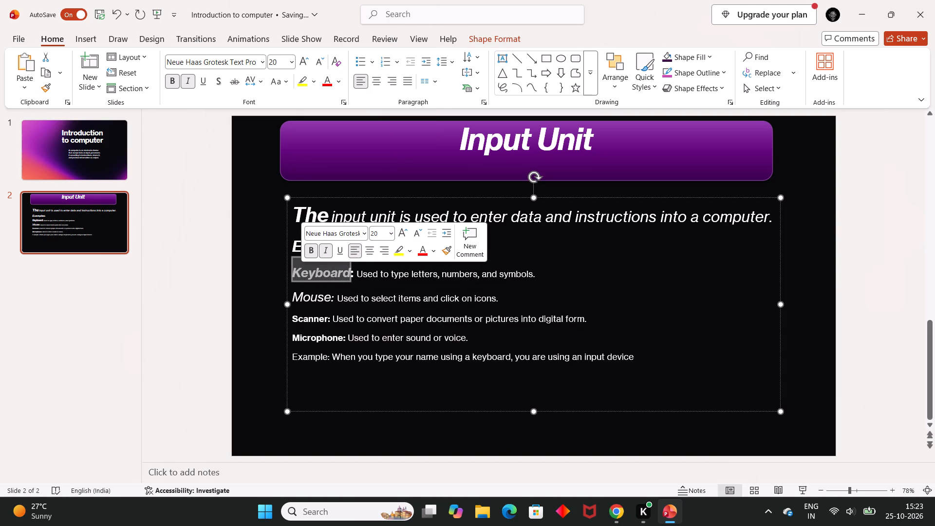
Make the word "Scanner" italic and set its size to 20.
double_click(304, 321)
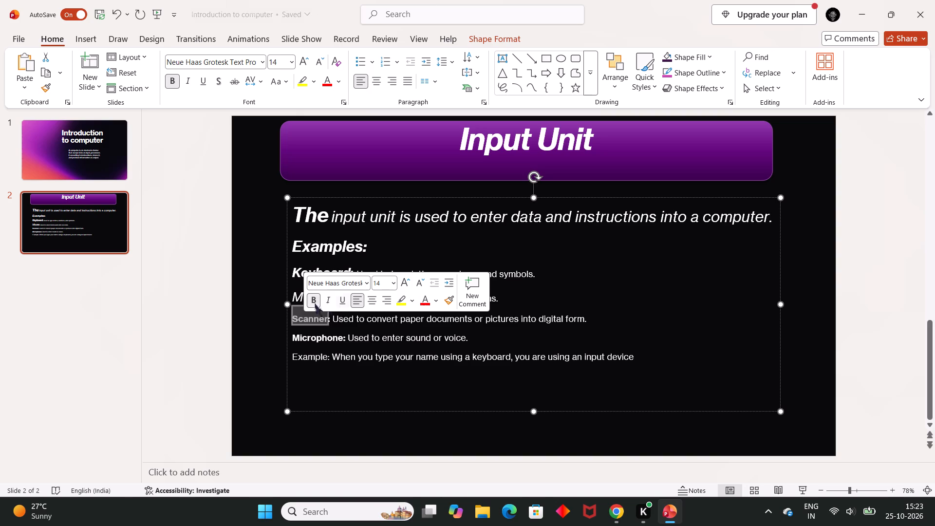
click(330, 299)
click(393, 283)
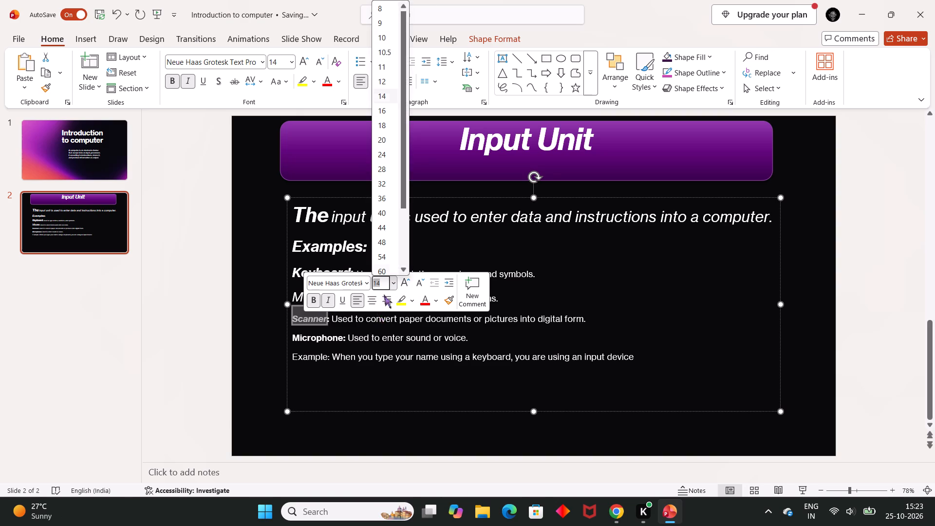
click(389, 143)
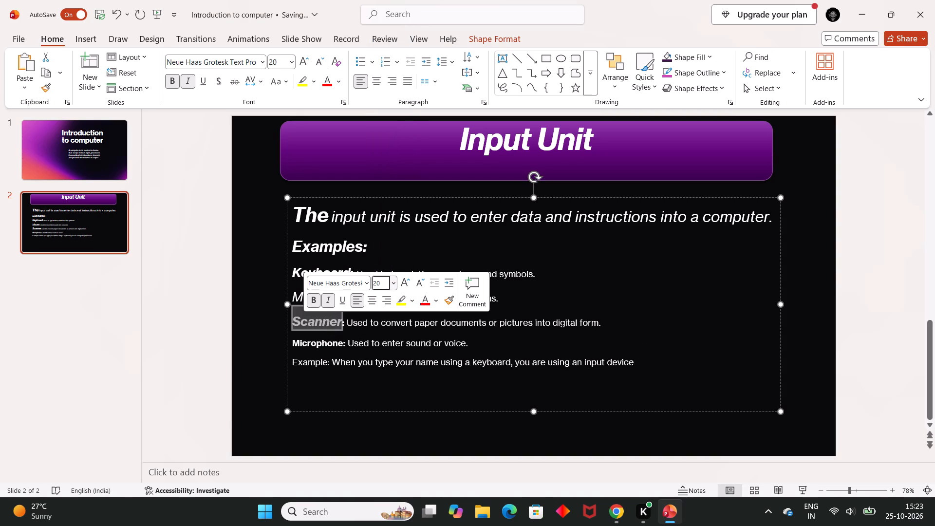
Make the word "Microphone" italic and set its size to 20.
double_click(319, 339)
click(340, 314)
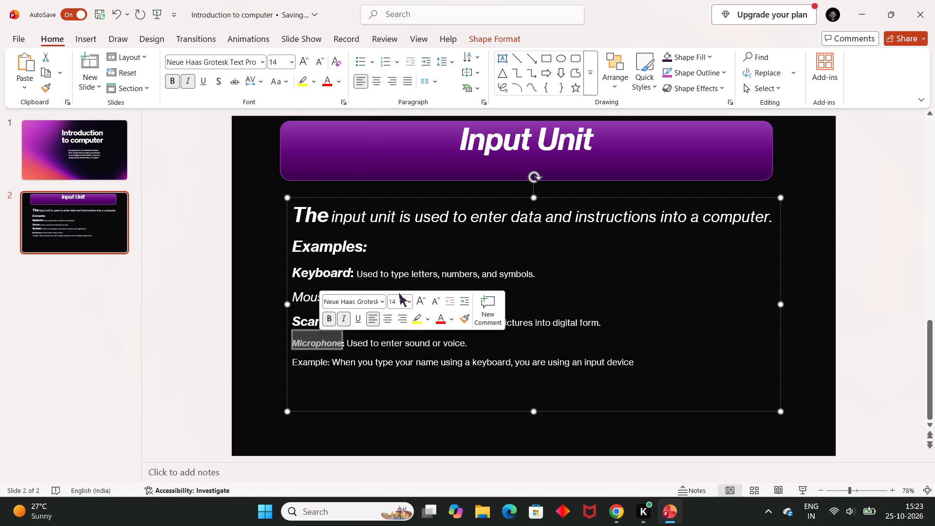
click(408, 303)
click(402, 141)
Format the word "Example" in the closing line as bold, italic and size 20.
double_click(316, 368)
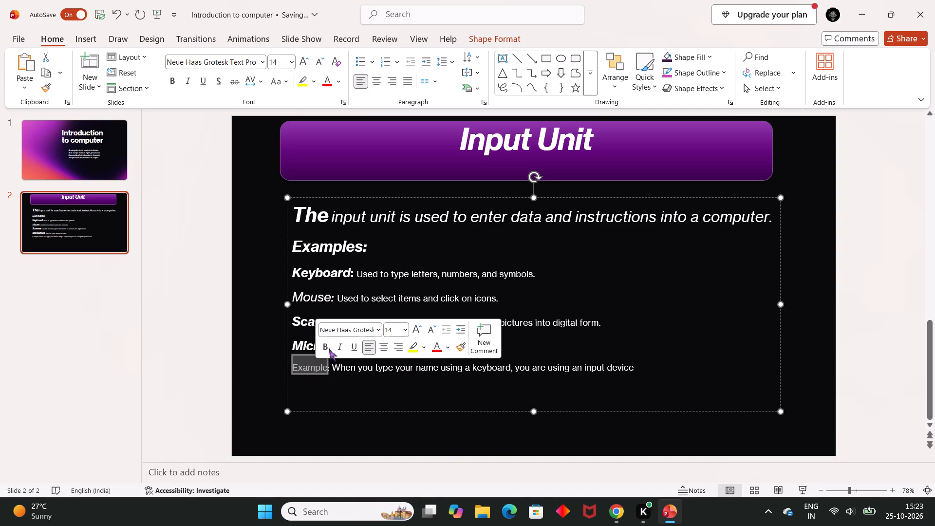
click(329, 348)
click(338, 347)
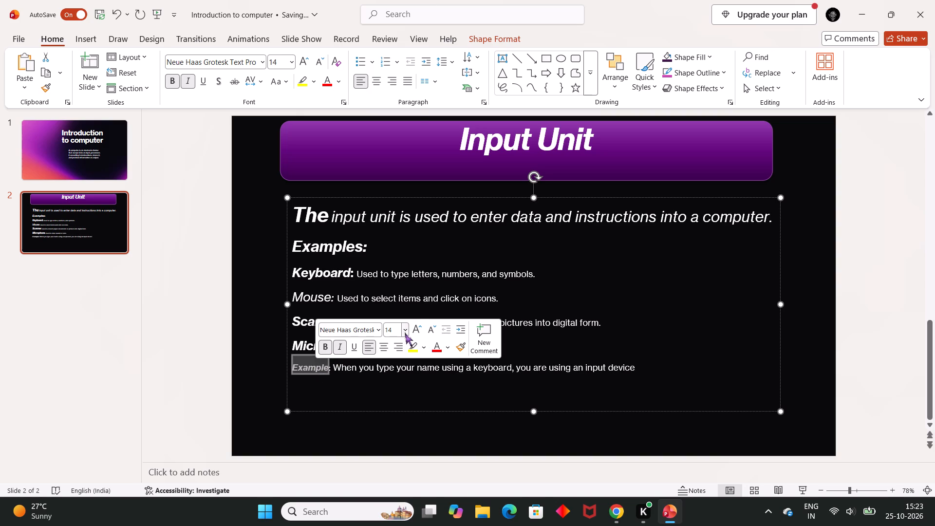
click(404, 333)
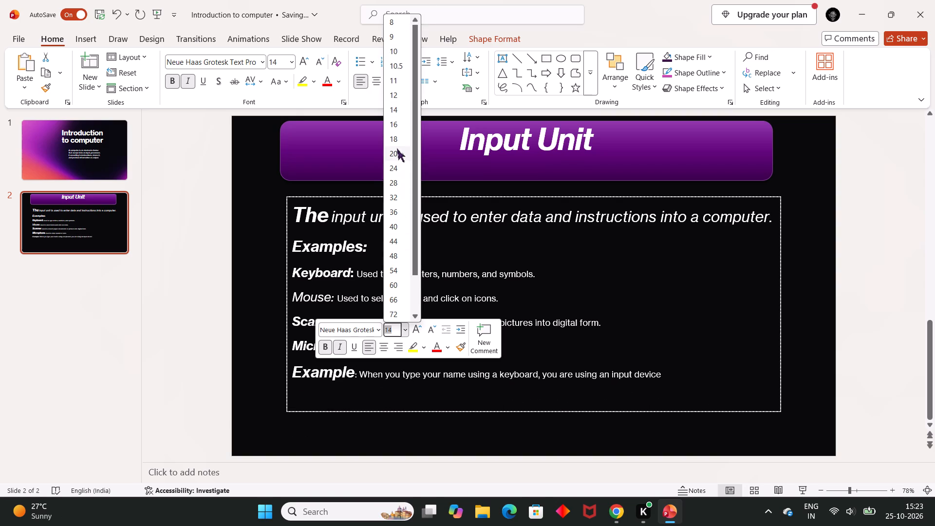
click(397, 149)
click(198, 347)
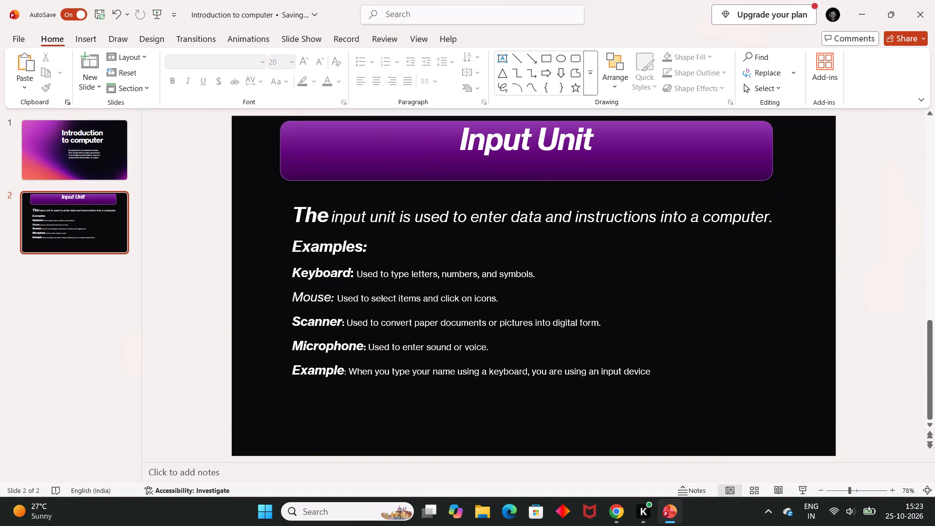
Make the Keyboard description "Used to type letters, numbers, and symbols" bold and set its size to 16.
double_click(367, 277)
drag(382, 273, 420, 276)
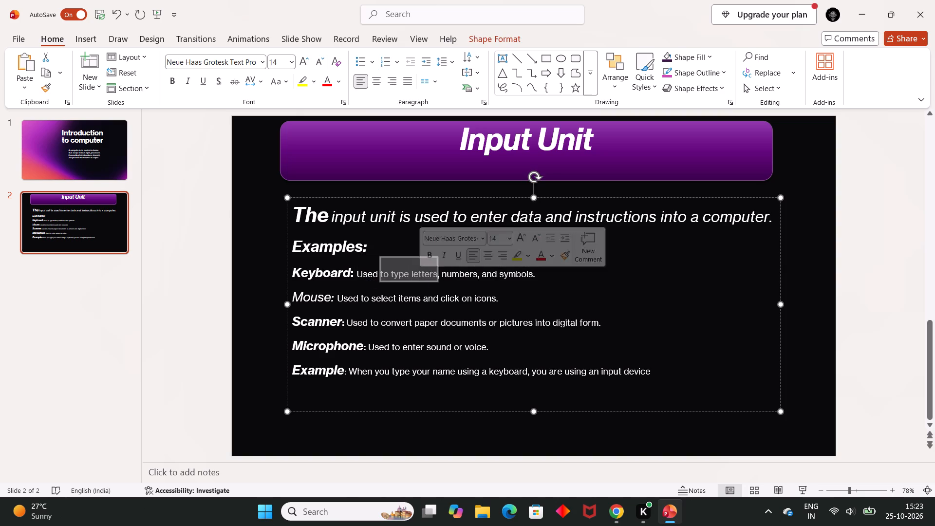
click(362, 275)
drag(362, 275, 496, 274)
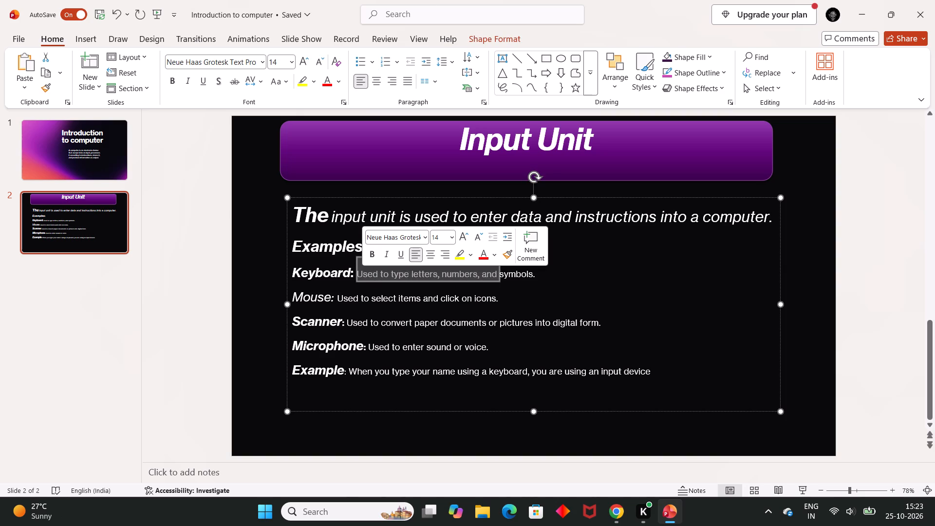
drag(496, 274, 521, 271)
right_click(453, 257)
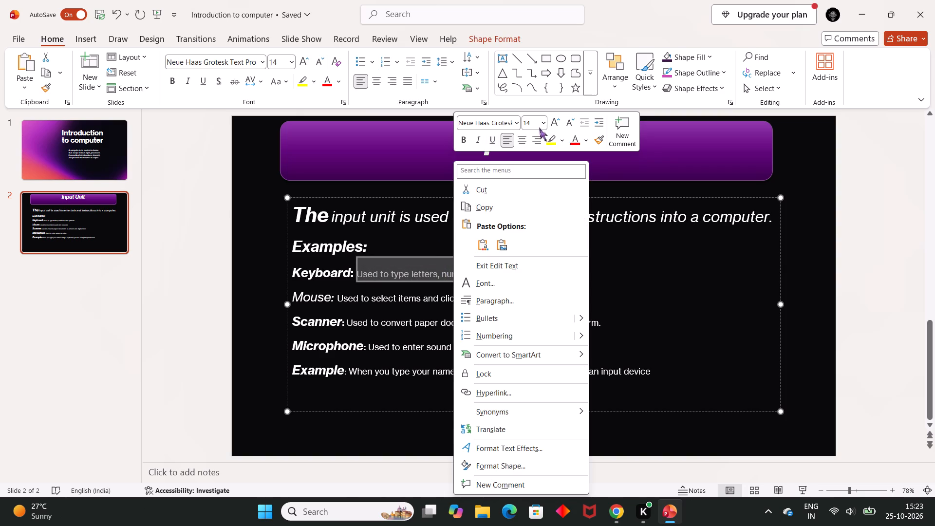
click(540, 127)
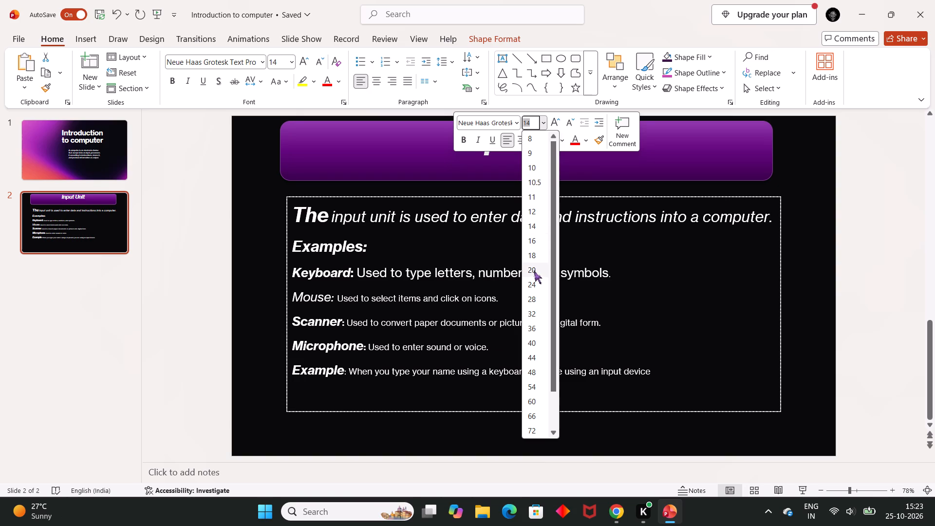
click(534, 242)
right_click(427, 265)
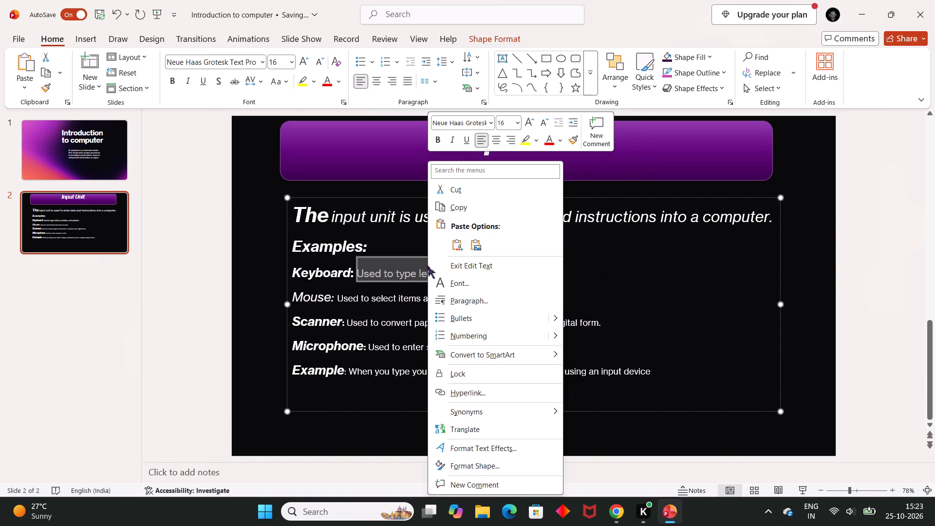
click(442, 137)
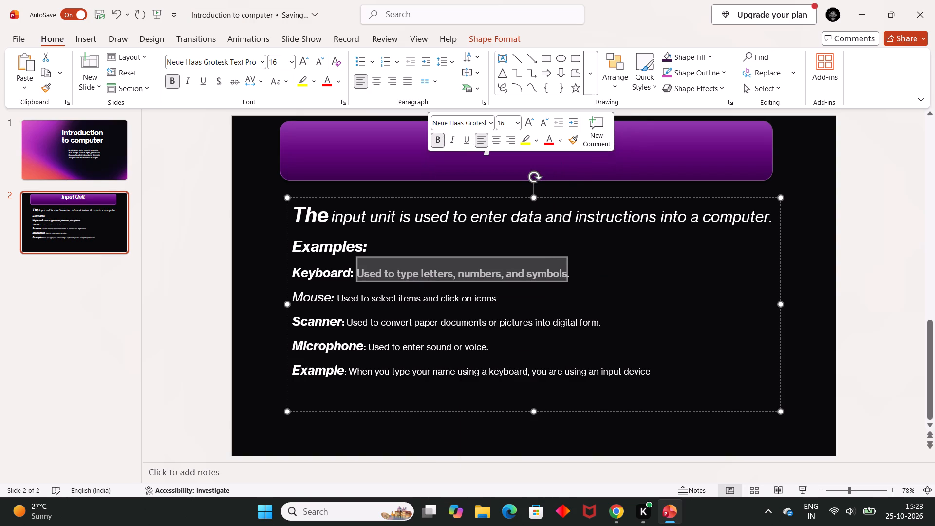
Make the Mouse description "Used to select items and click on icons" bold and set its size to 16.
double_click(342, 295)
drag(343, 296, 481, 298)
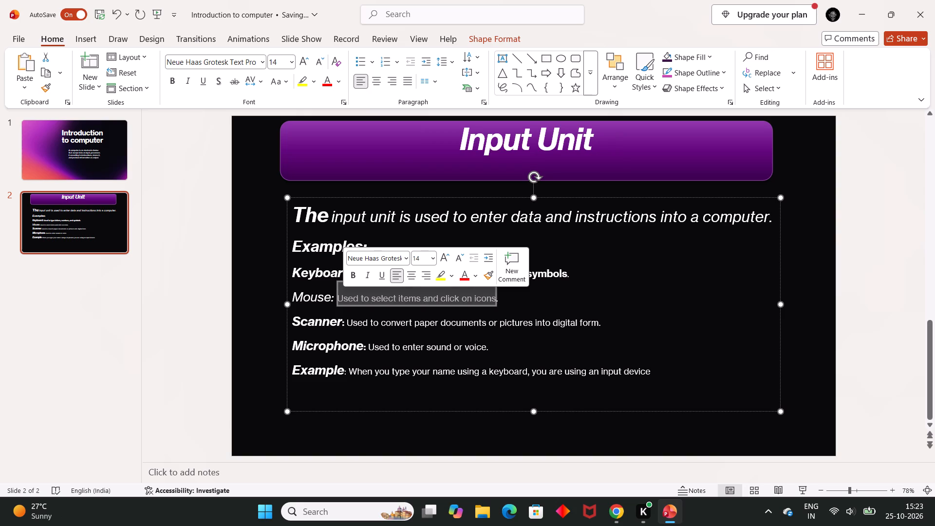
drag(481, 298, 495, 298)
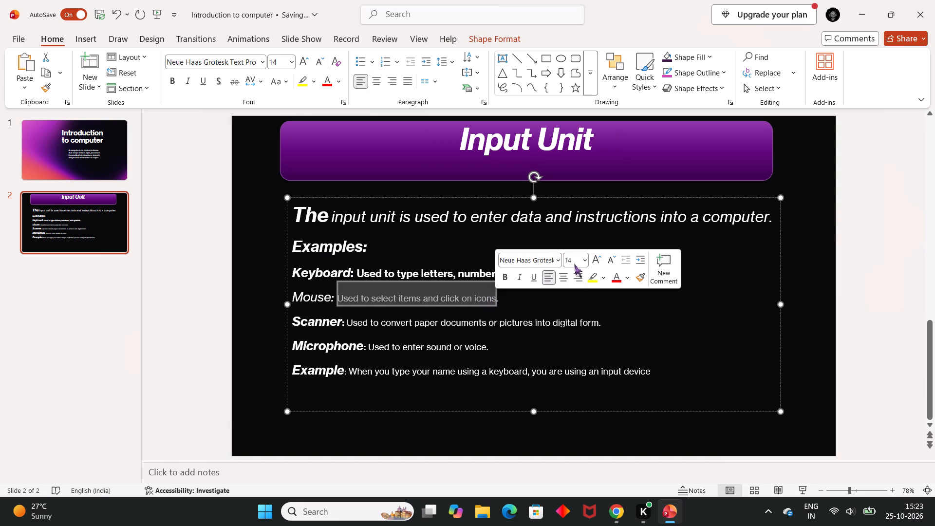
click(503, 282)
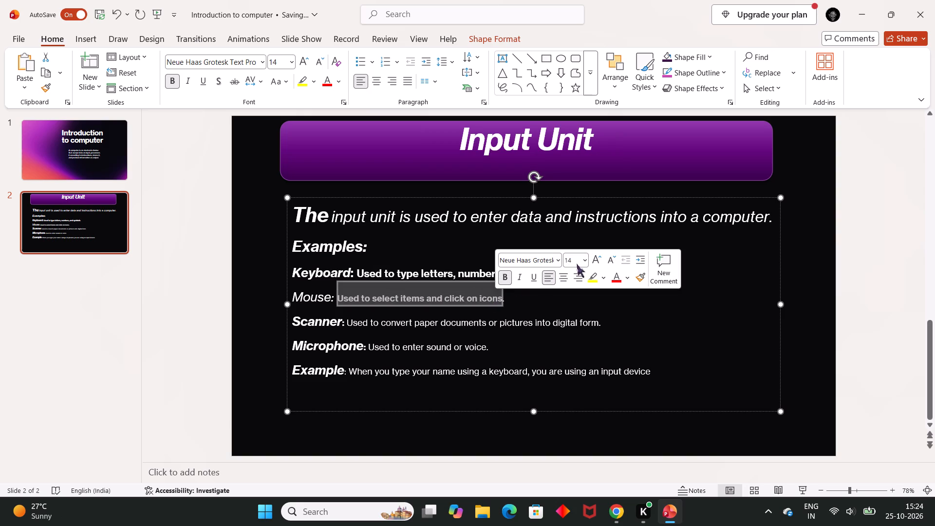
click(588, 262)
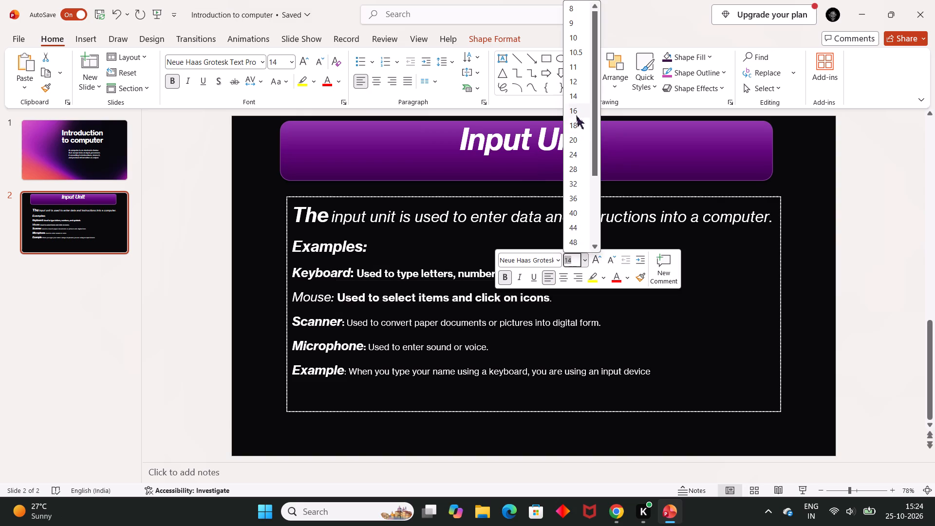
click(575, 112)
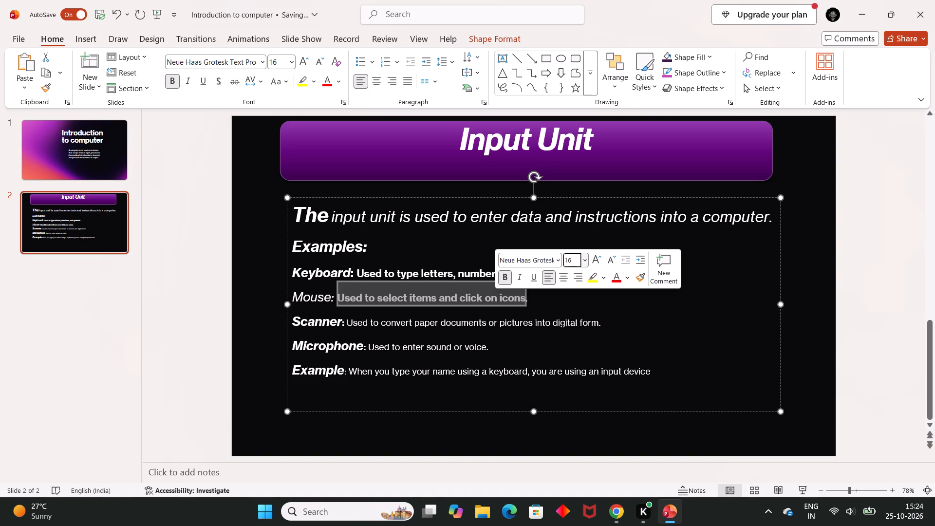
Make the Scanner description "Used to convert paper documents or pictures into digital form" bold and set its size to 16.
triple_click(358, 326)
drag(374, 323, 379, 323)
click(343, 326)
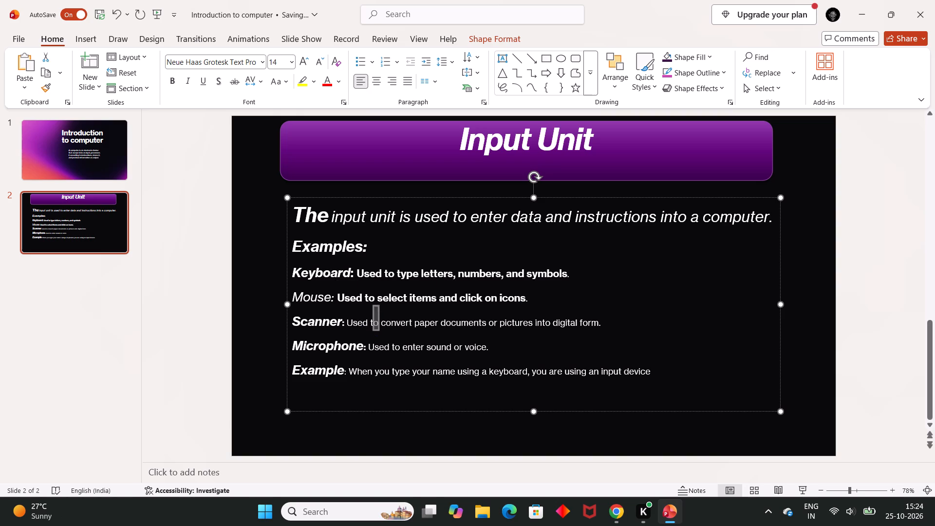
click(353, 325)
drag(353, 325, 579, 299)
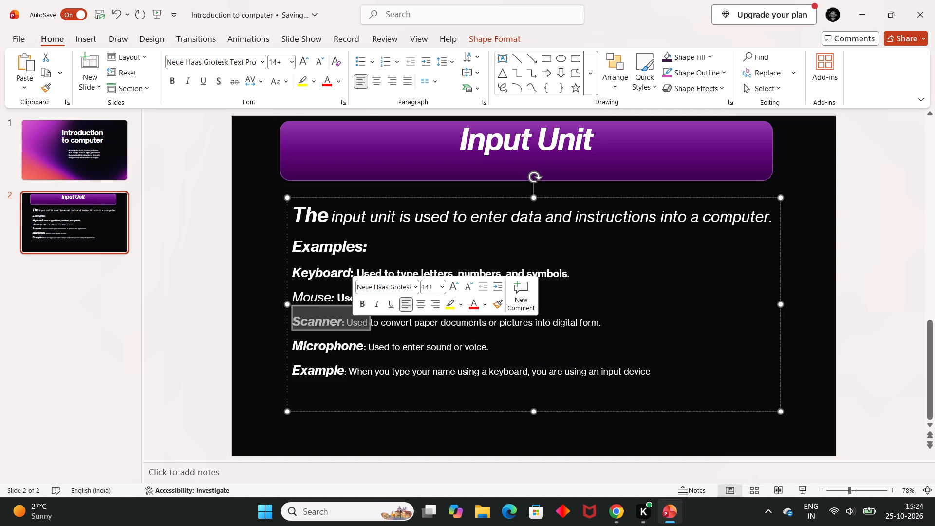
drag(579, 299, 592, 319)
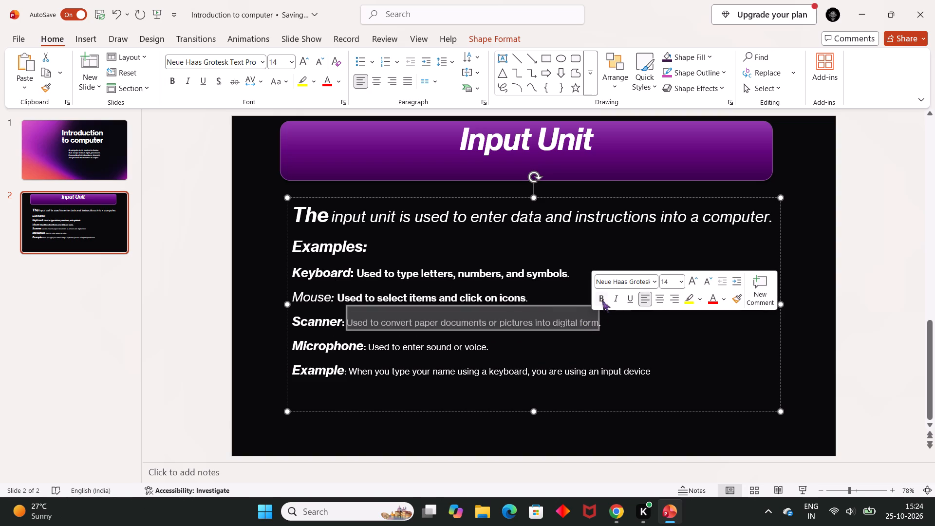
click(602, 300)
click(680, 282)
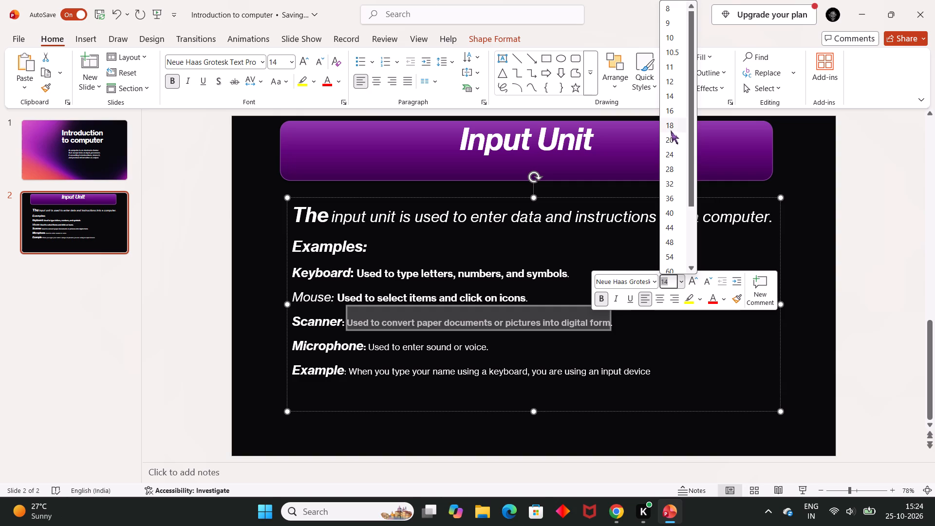
click(674, 107)
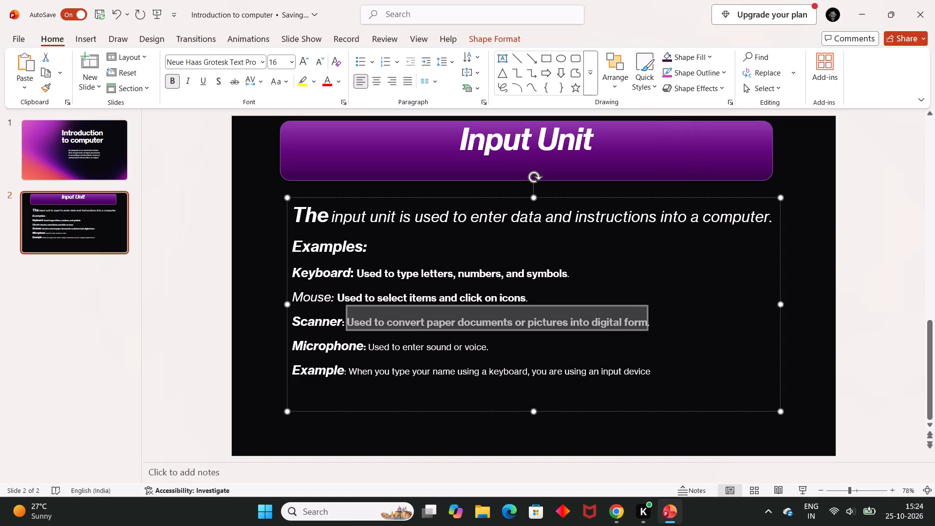
Make the description text after the "Microphone" label bold and set its size to 16.
click(372, 351)
drag(372, 351, 377, 349)
drag(391, 348, 419, 348)
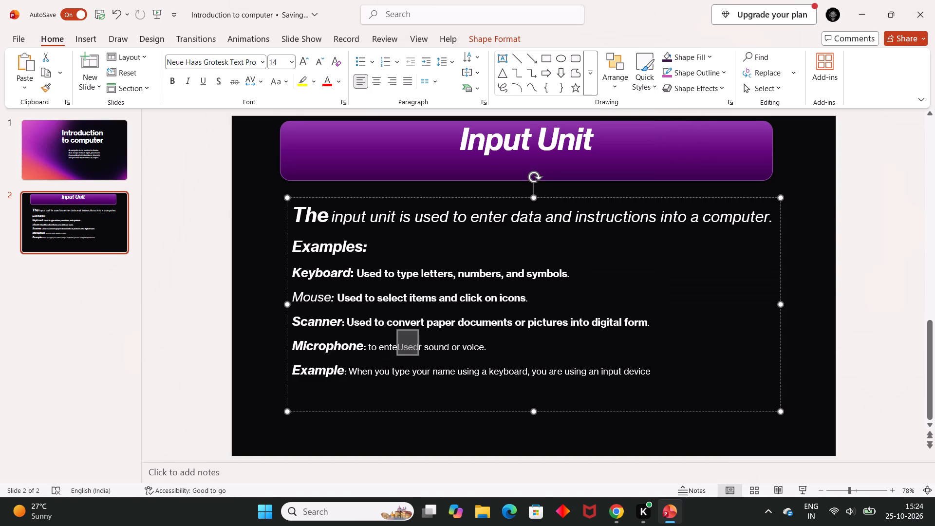
double_click(376, 348)
drag(376, 348, 472, 348)
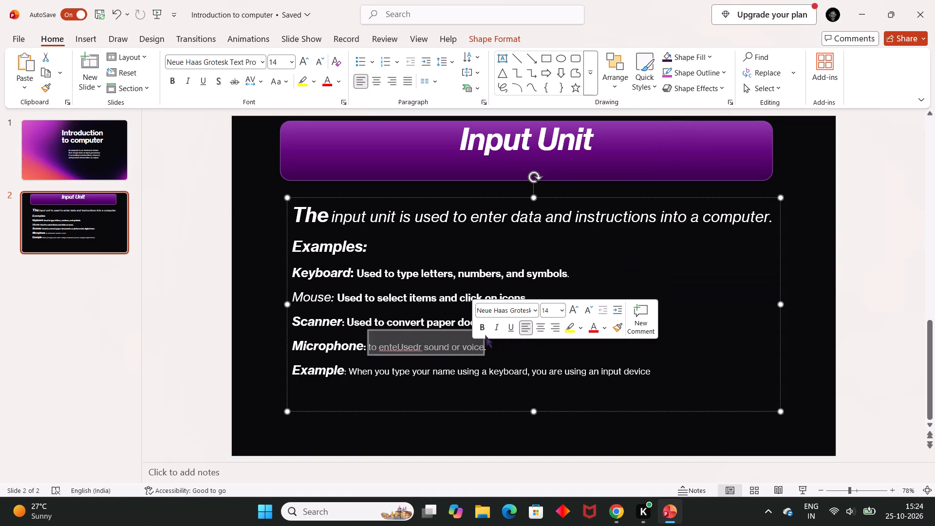
click(482, 335)
click(561, 312)
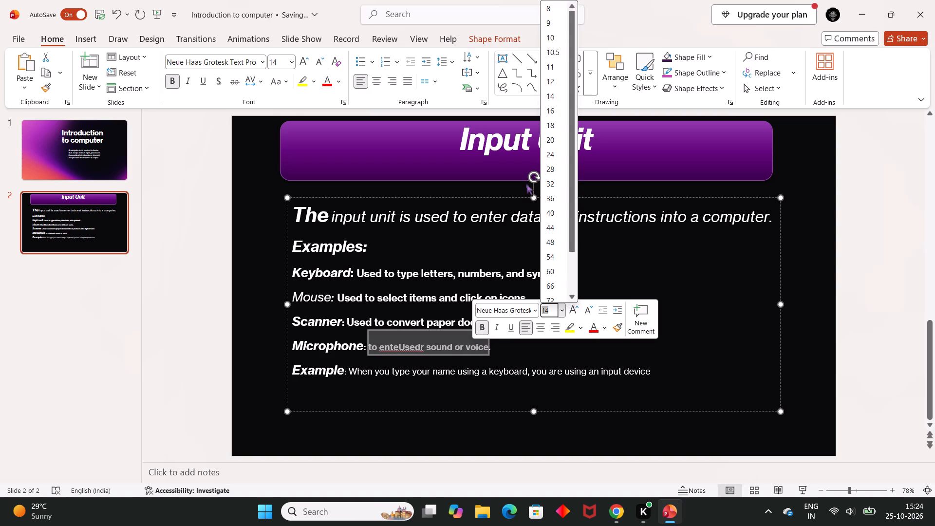
click(547, 107)
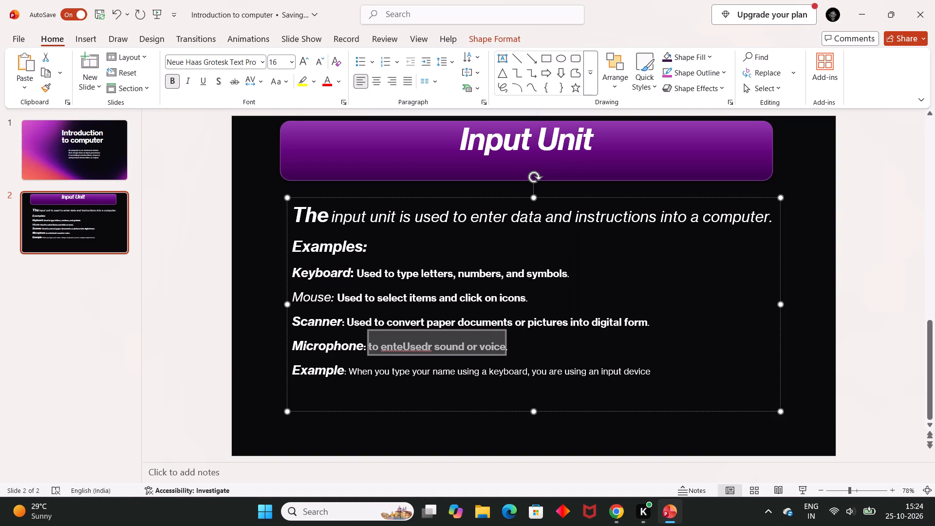
Make the closing sentence "When you type your name using a keyboard, you are using an input device" bold at size 16.
click(360, 370)
drag(360, 370, 636, 380)
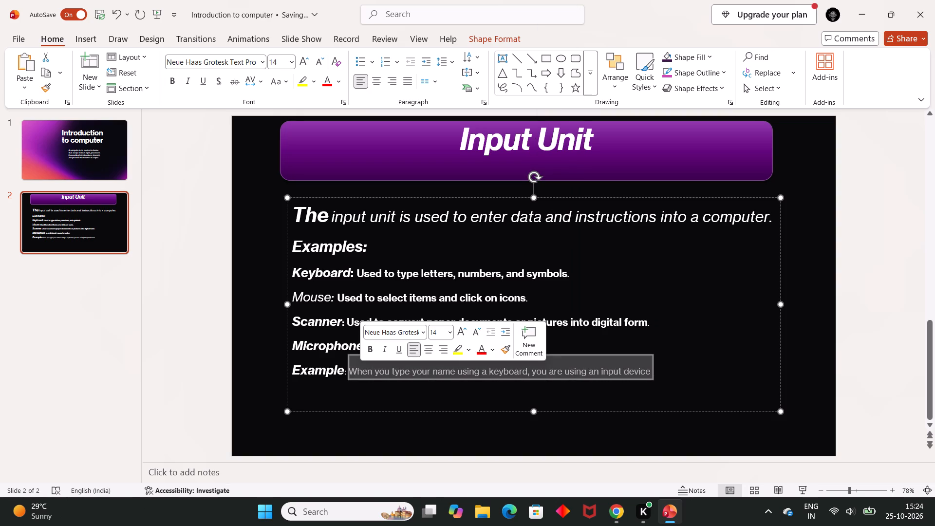
drag(636, 380, 670, 381)
click(678, 357)
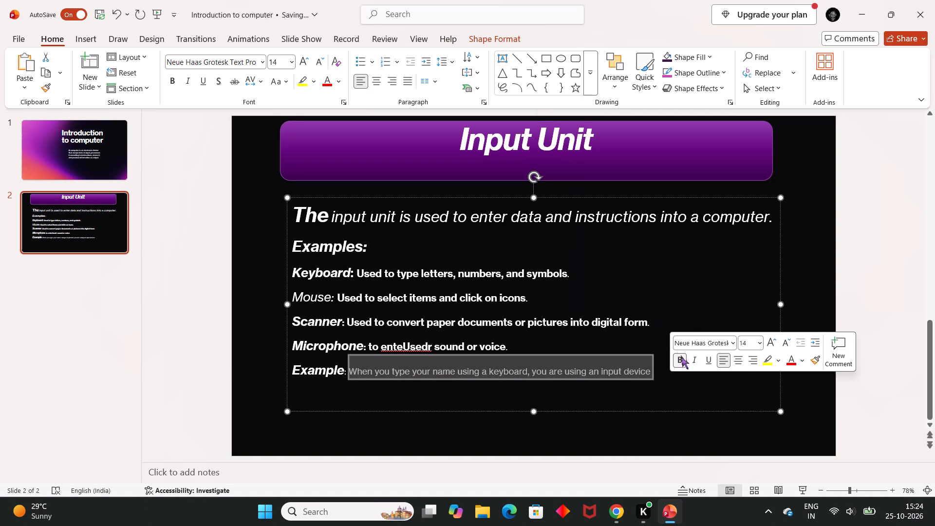
click(757, 343)
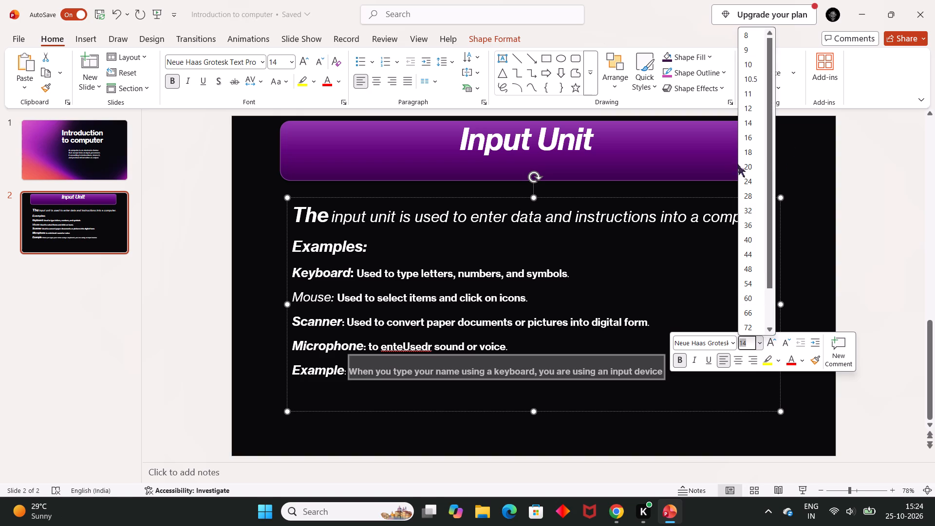
click(752, 137)
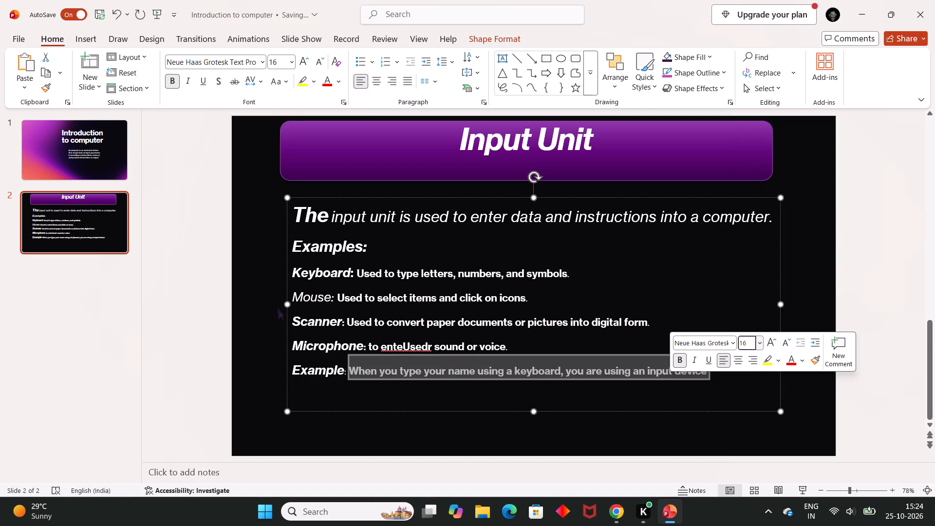
click(187, 332)
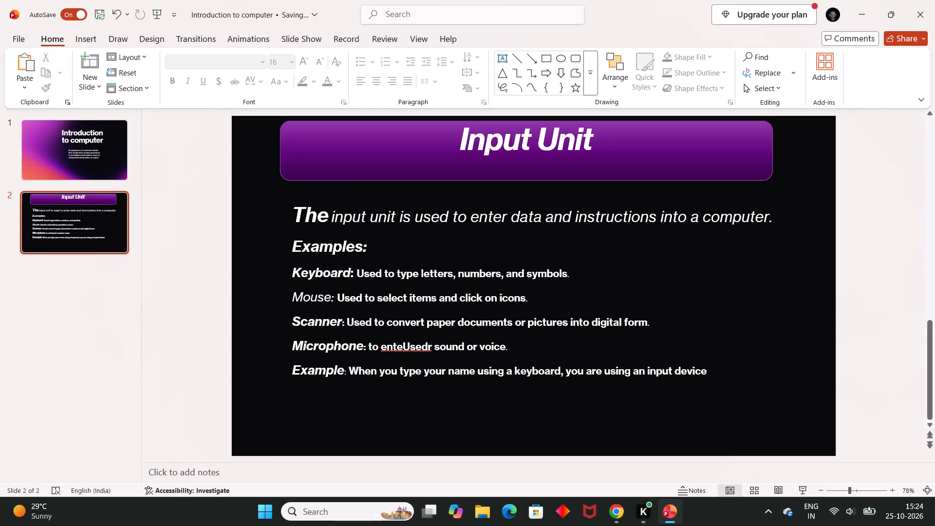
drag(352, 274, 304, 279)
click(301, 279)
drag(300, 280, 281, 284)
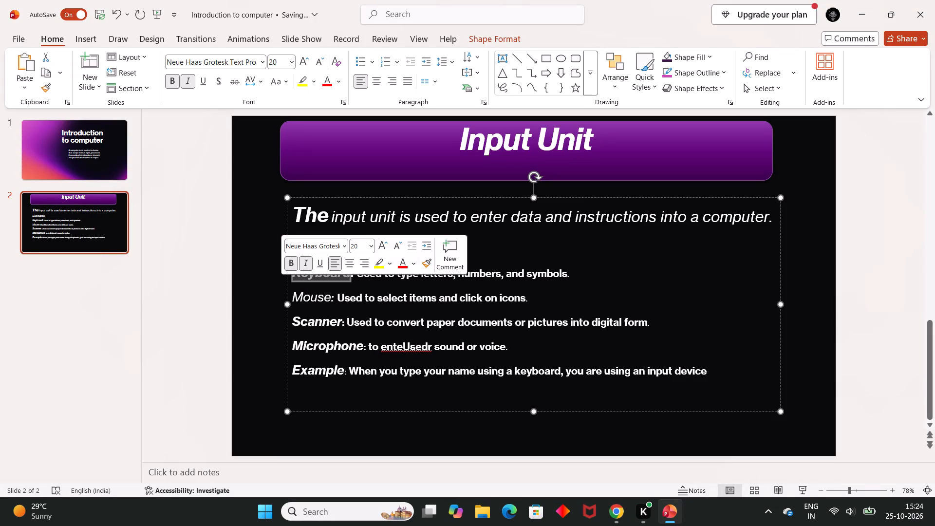
Make the colon after the "Mouse" label bold.
double_click(333, 299)
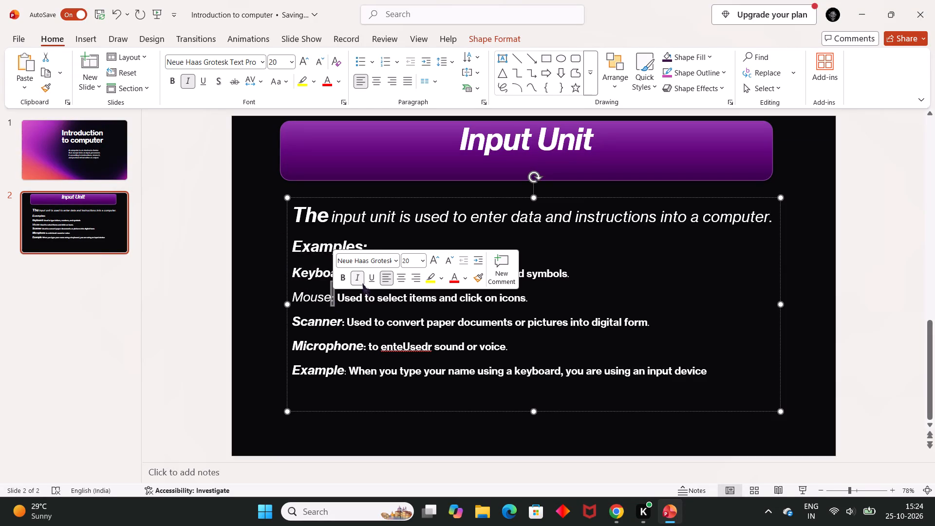
click(345, 277)
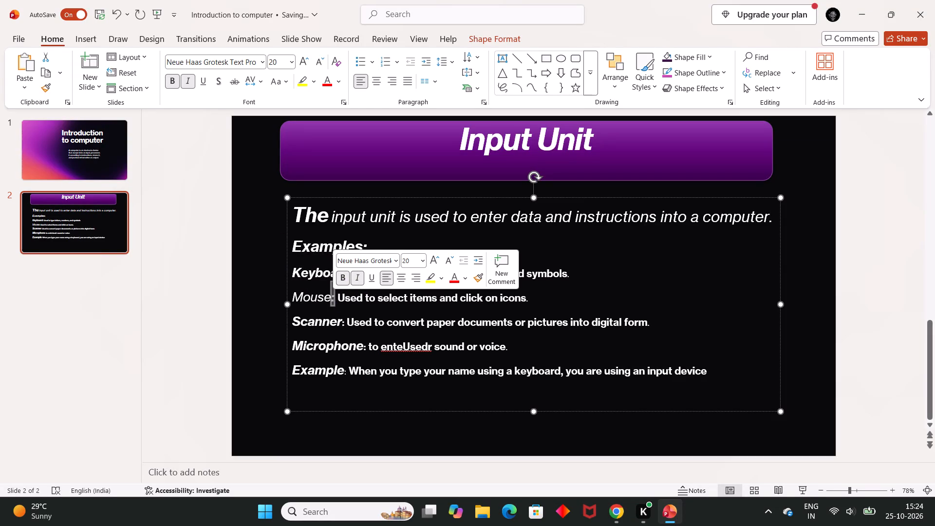
Make the colon after the "Scanner" label bold and set its size to 20.
double_click(344, 322)
click(358, 301)
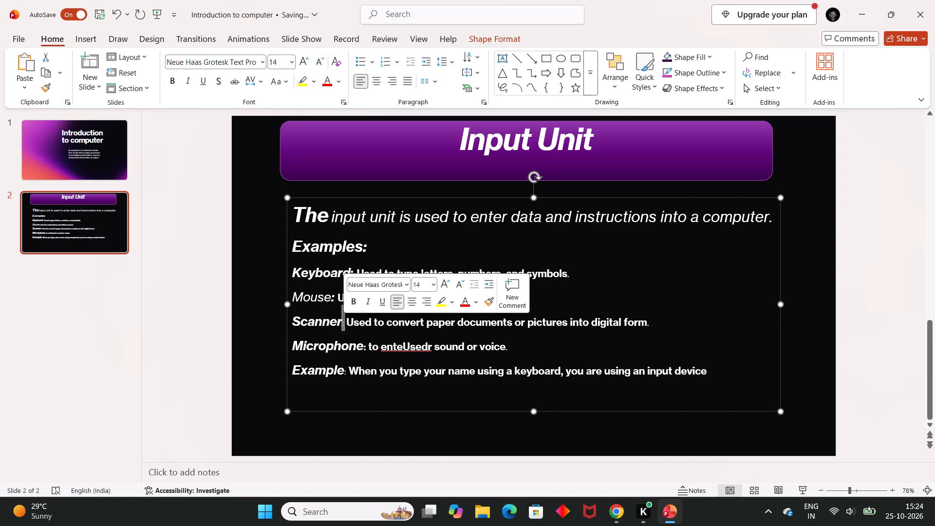
click(356, 307)
click(436, 290)
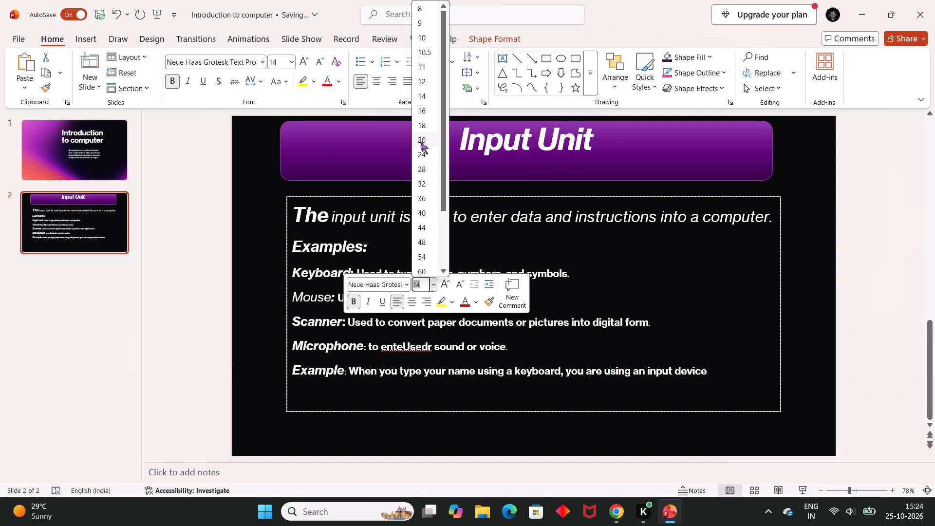
click(420, 141)
Set the size of the colon after the "Microphone" label to 20.
double_click(364, 349)
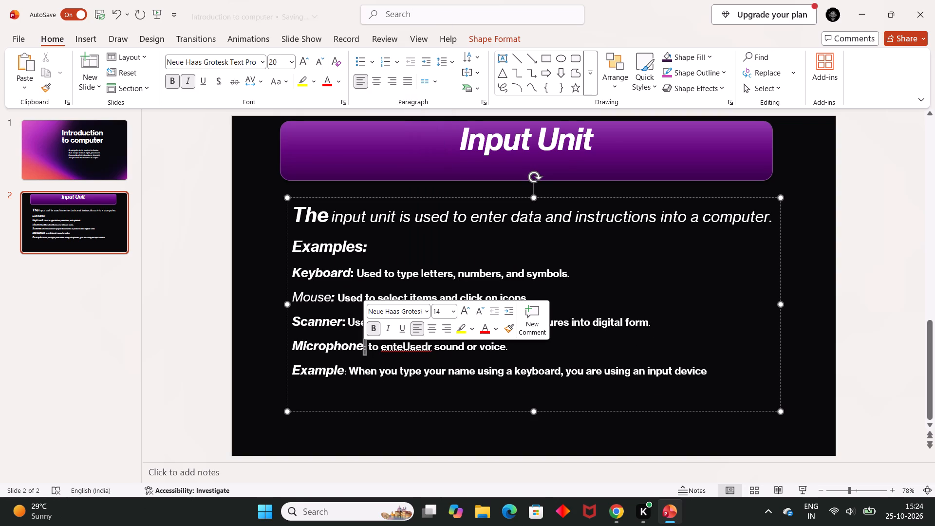
click(450, 313)
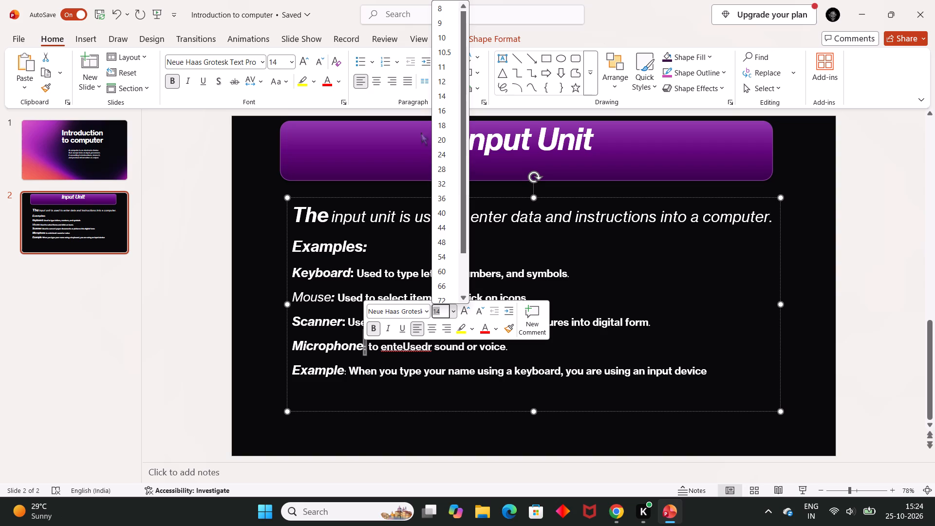
click(442, 135)
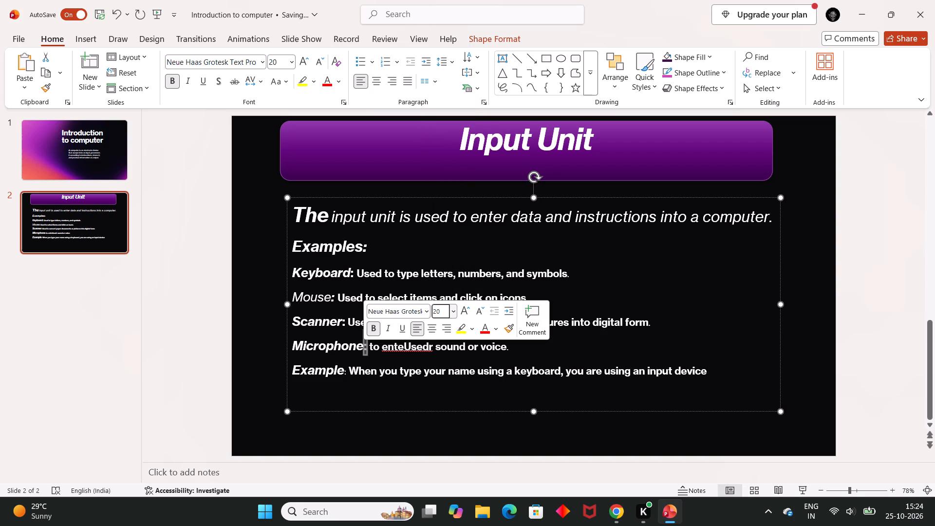
Make the colon after the "Example" label in the closing line bold.
double_click(348, 374)
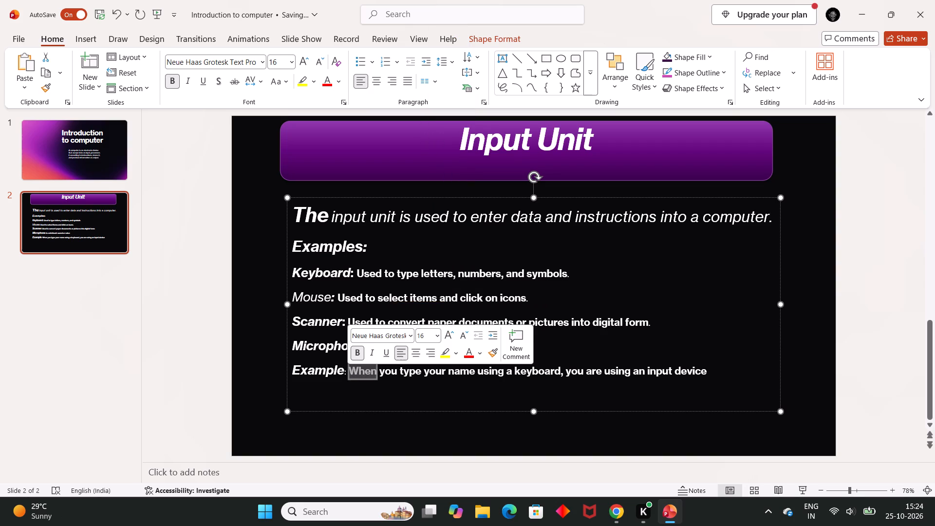
double_click(345, 371)
click(353, 349)
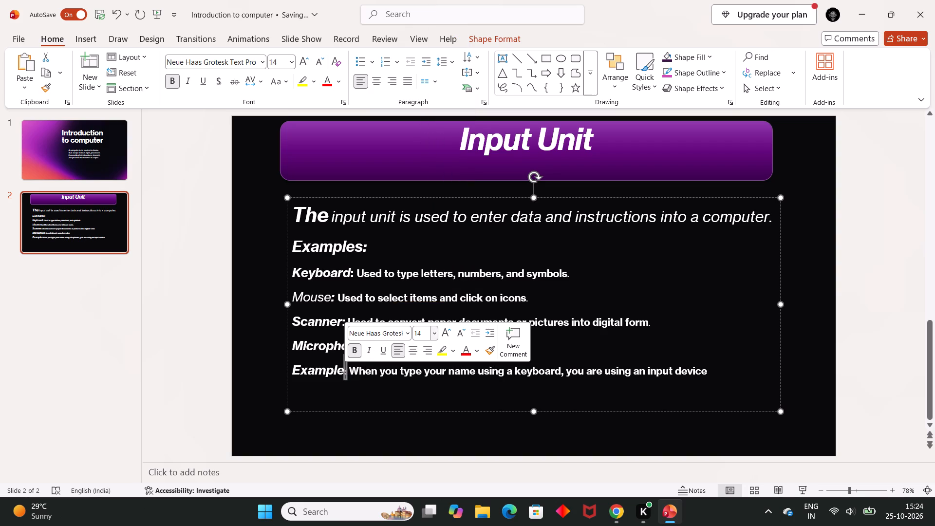
Set the size of the colon after the "Example" label in the closing line to 20.
click(429, 333)
click(431, 335)
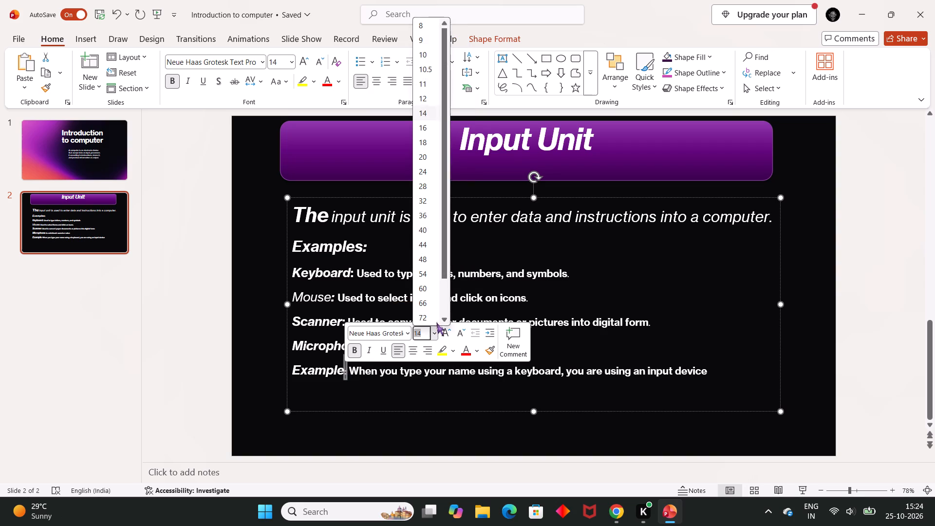
click(423, 158)
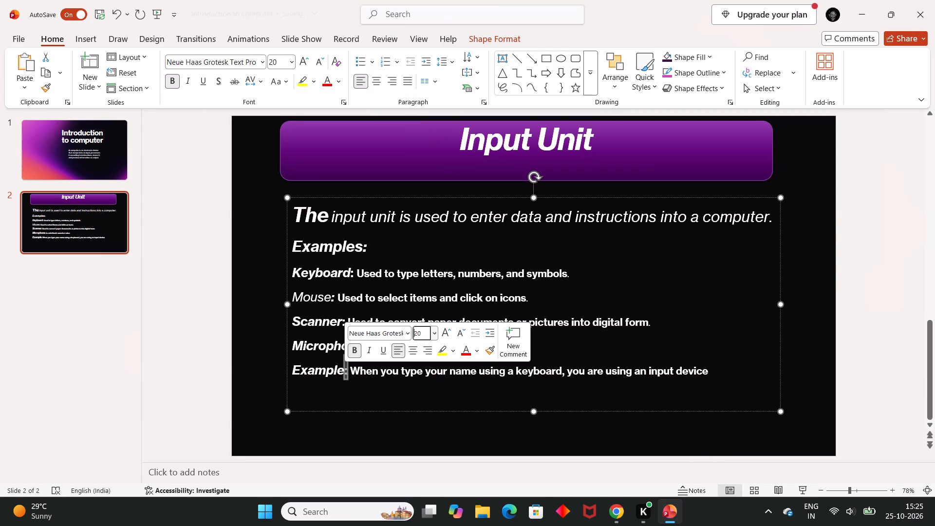
click(202, 357)
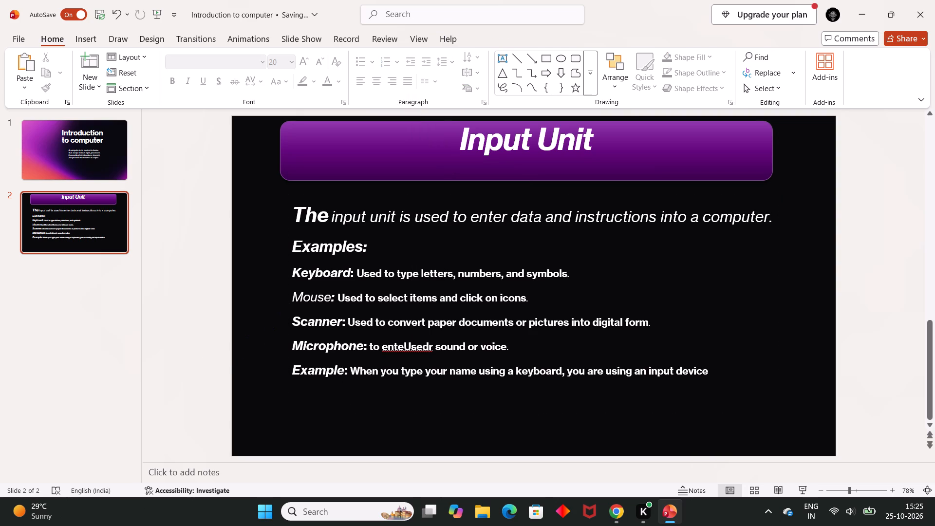
Color the "Examples:" heading and the "Example" label in the closing line red.
click(297, 254)
triple_click(328, 246)
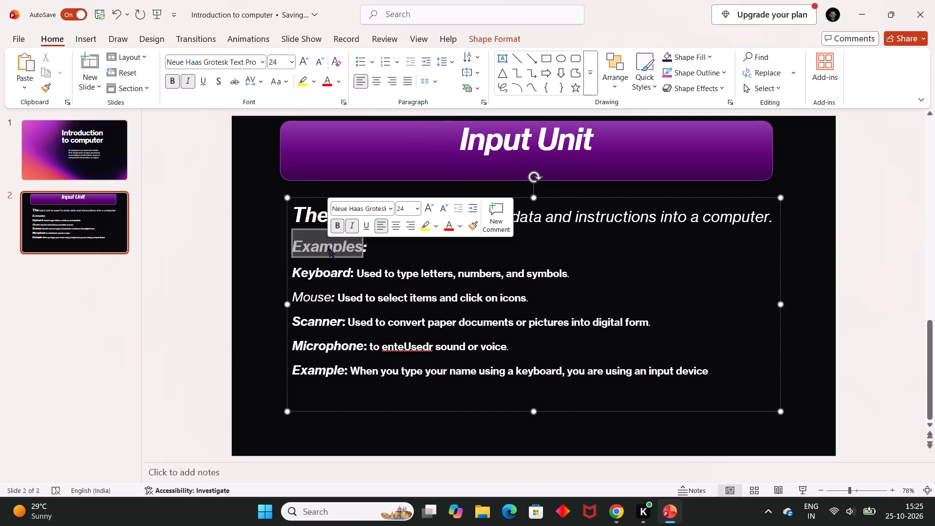
click(449, 228)
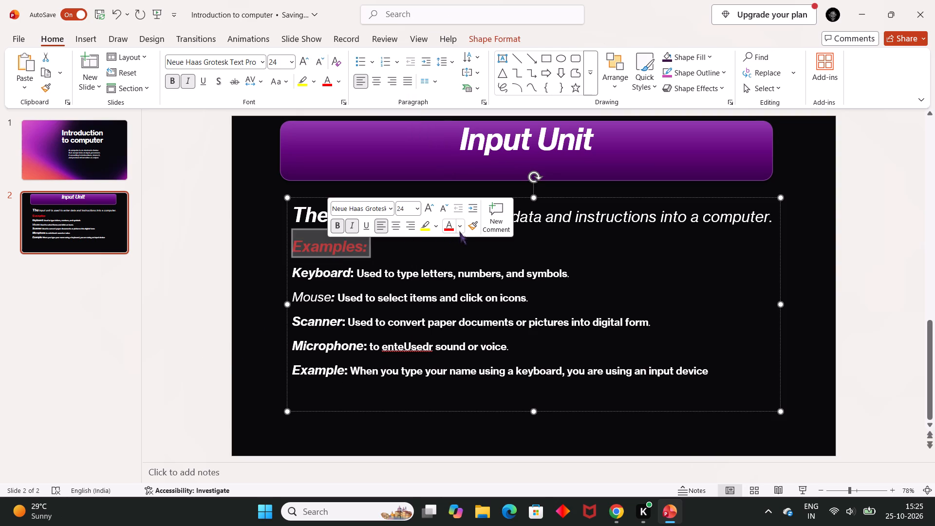
double_click(321, 373)
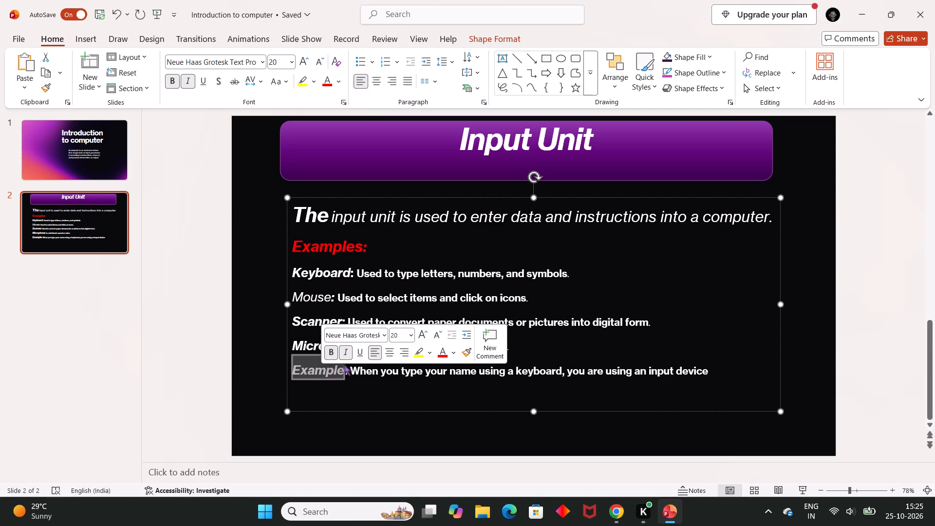
click(440, 352)
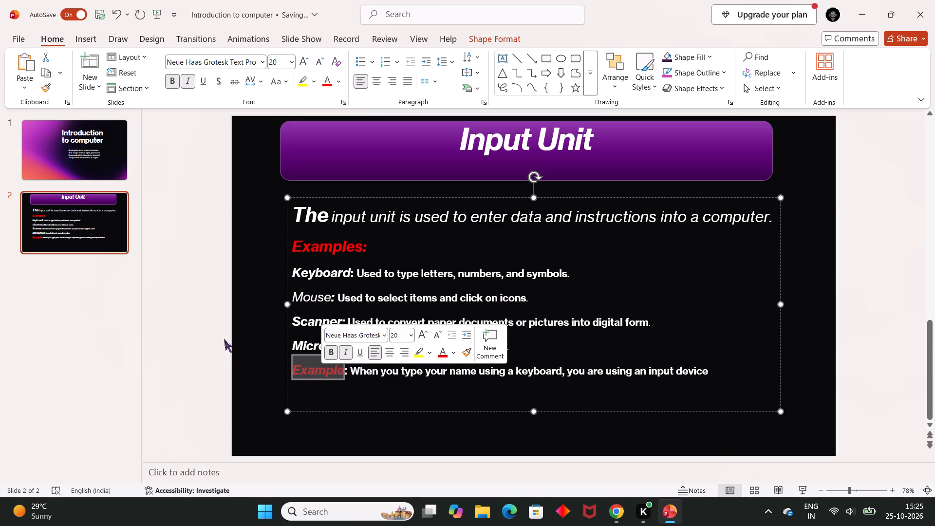
click(221, 339)
Color the "Keyboard" label with a light pink theme shade.
double_click(331, 279)
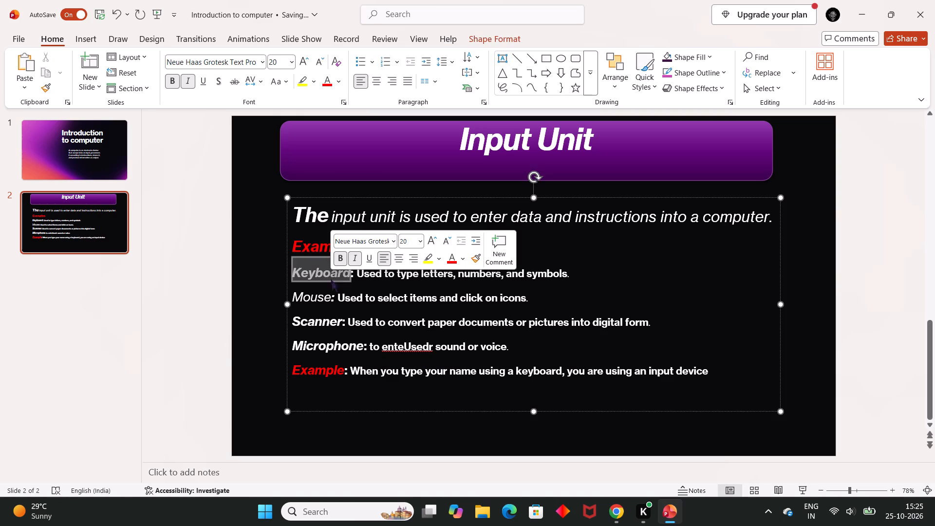
click(459, 261)
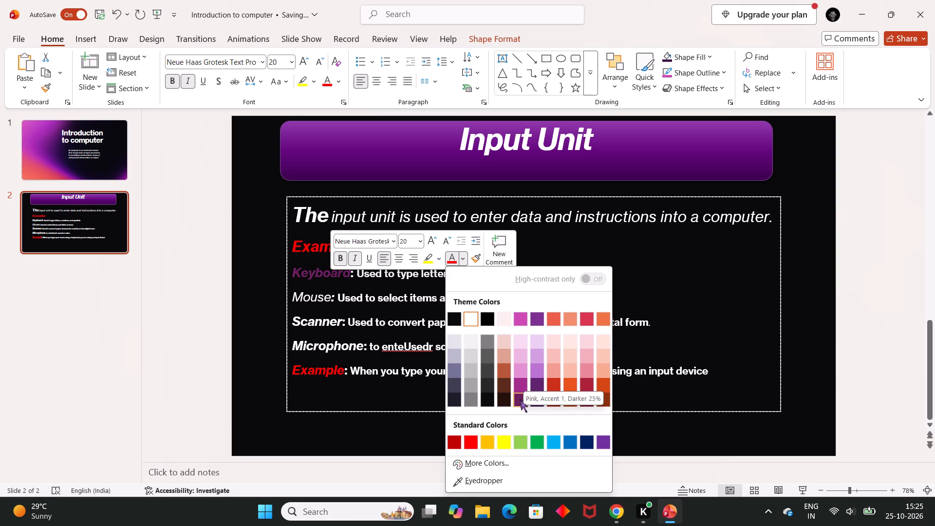
click(522, 364)
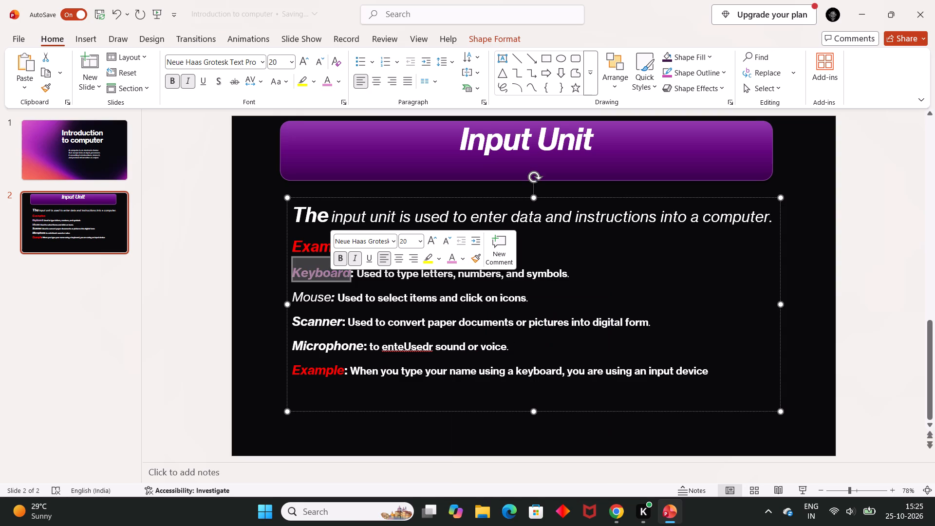
Make the "Mouse" label bold and color it the same light pink as the "Keyboard" label.
double_click(321, 299)
click(329, 277)
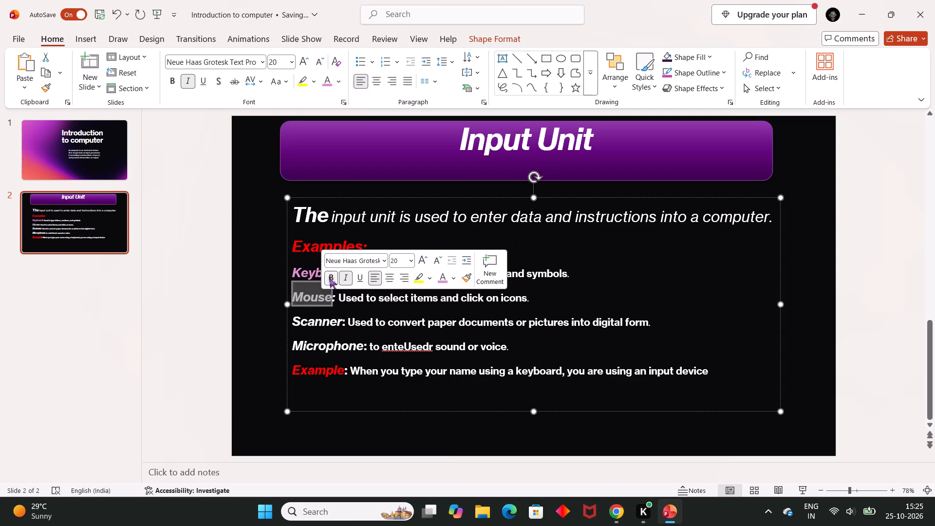
click(451, 285)
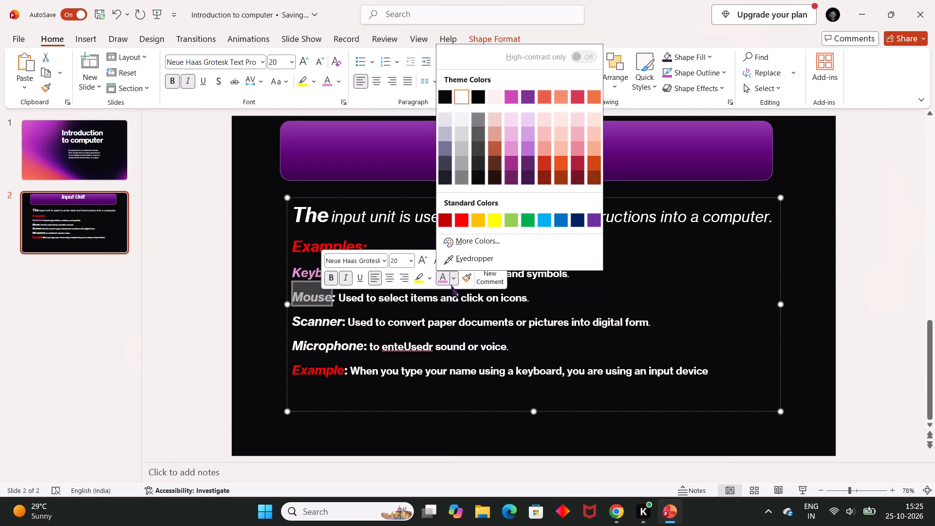
click(506, 148)
Color the "Scanner" label with the theme color Pink, Accent 1, Darker 25%.
double_click(324, 319)
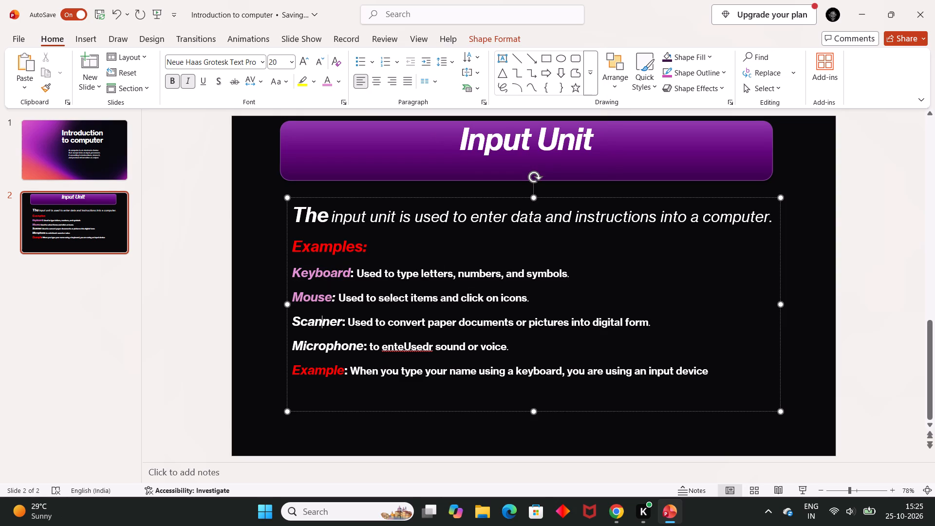
double_click(325, 326)
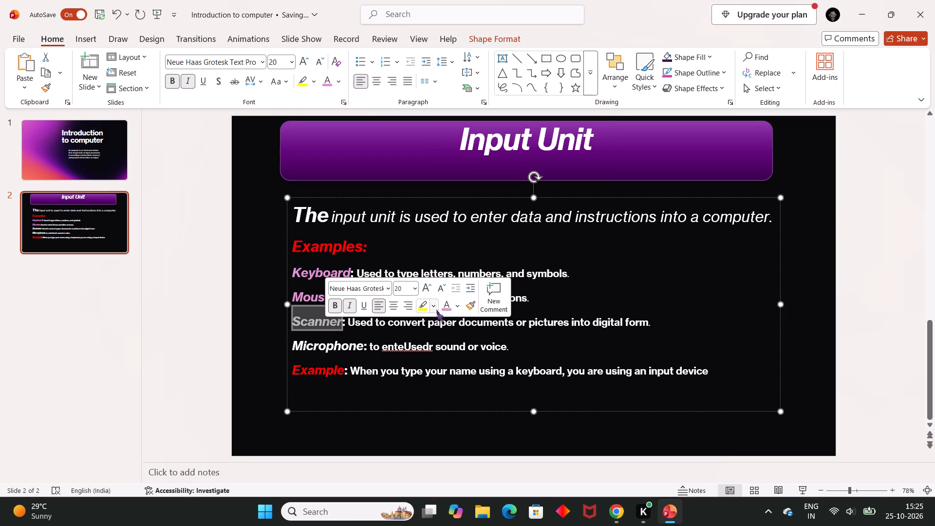
click(454, 308)
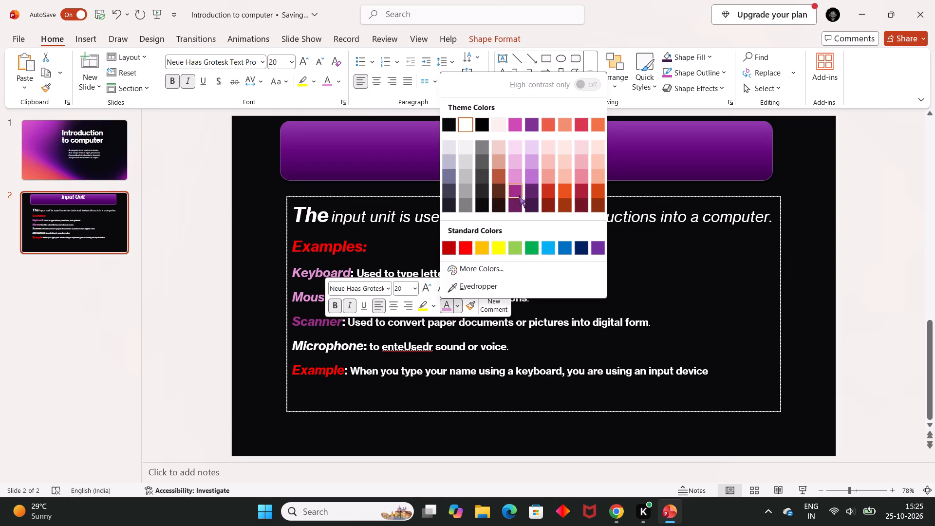
click(519, 194)
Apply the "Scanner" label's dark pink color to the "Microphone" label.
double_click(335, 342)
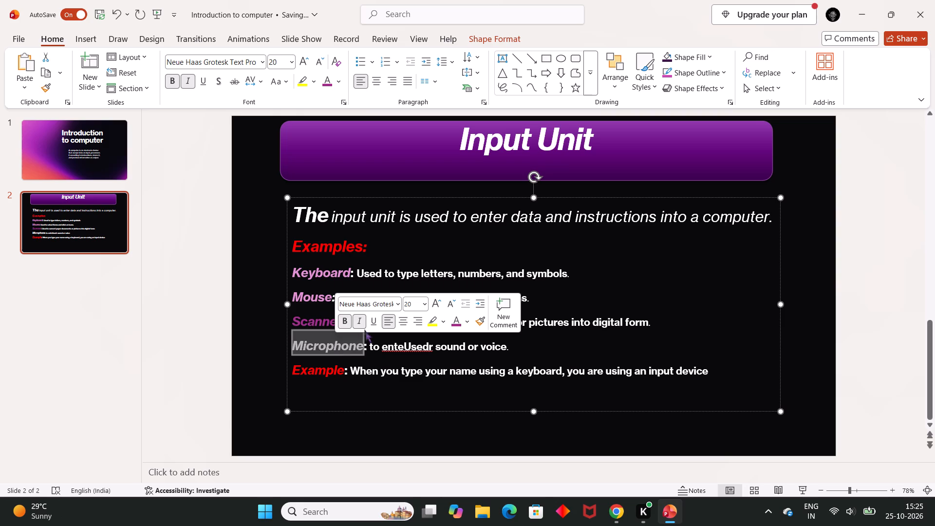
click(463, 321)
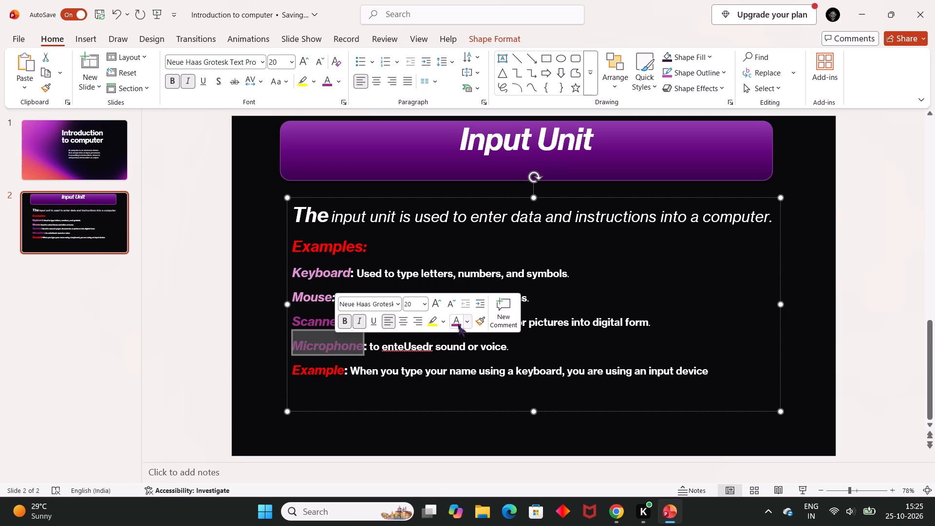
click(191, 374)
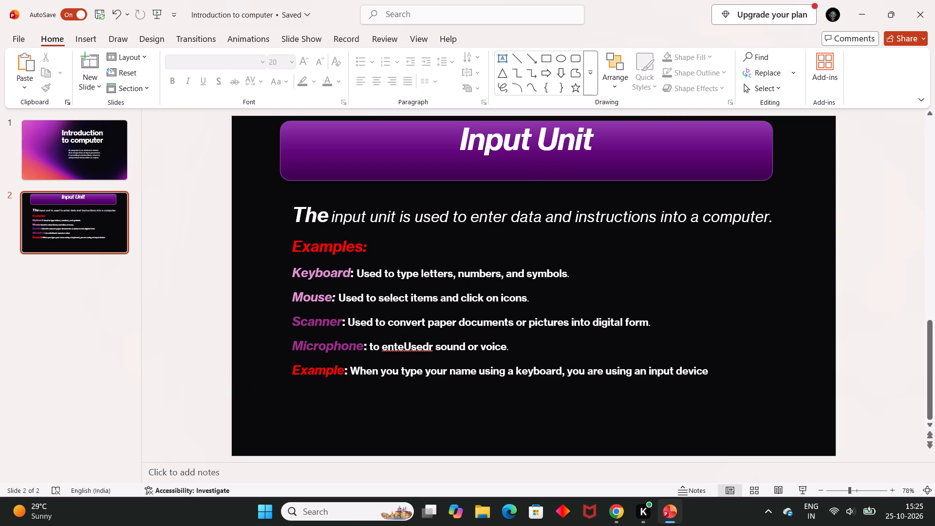
Color the "Microphone" label with the darkest pink theme shade.
double_click(324, 351)
click(458, 331)
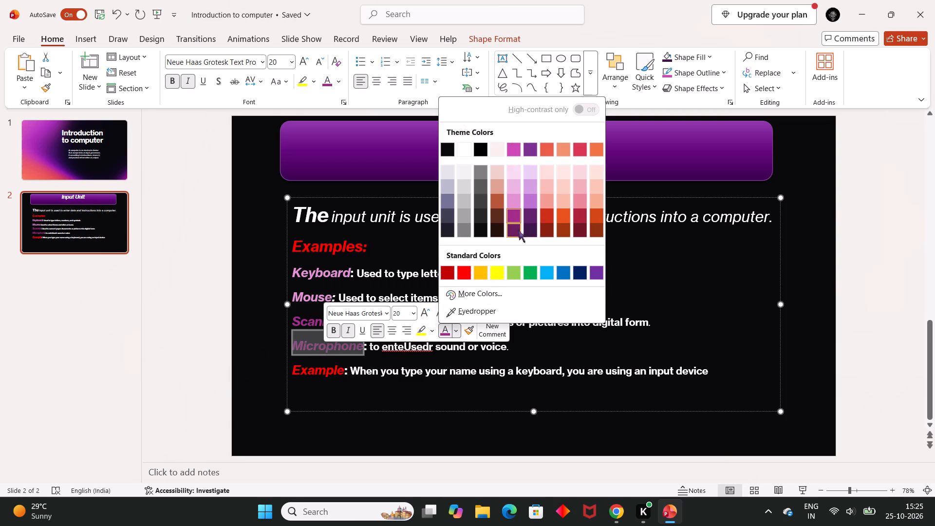
click(511, 232)
click(187, 366)
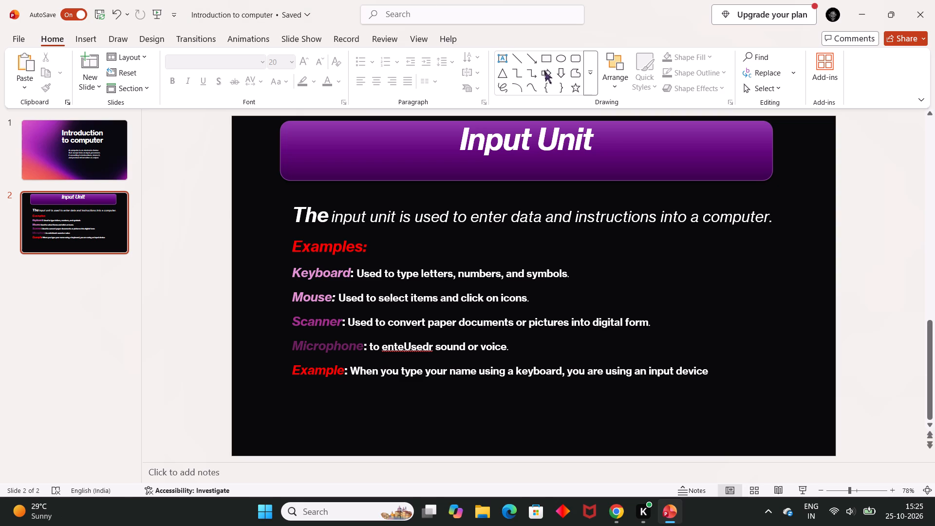
Draw a five-point star about 1.39 cm high and 1.35 cm wide in front of the opening "The input unit" line.
click(591, 80)
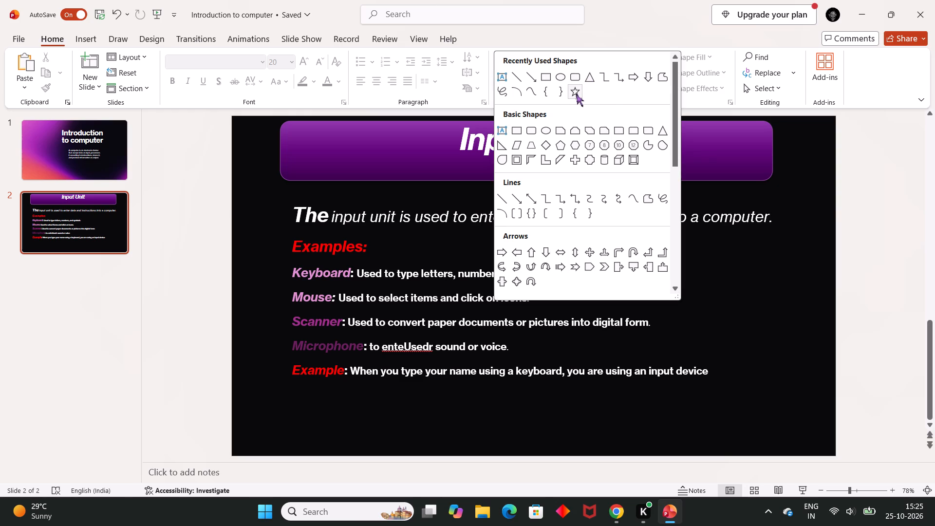
click(576, 93)
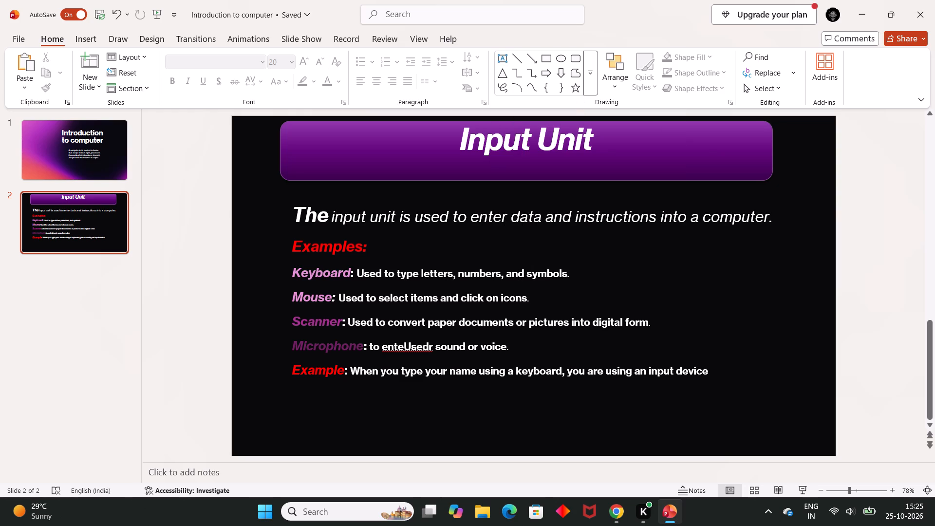
drag(263, 202, 283, 228)
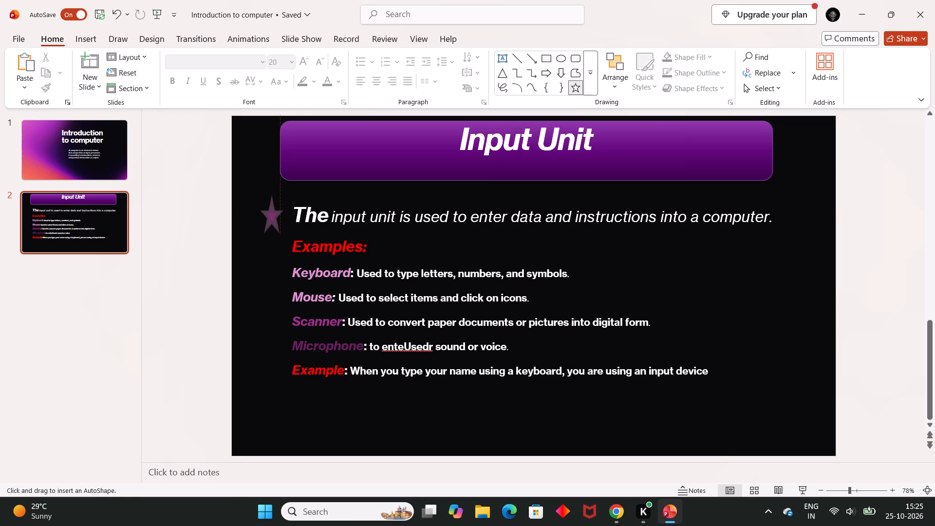
drag(283, 228, 289, 227)
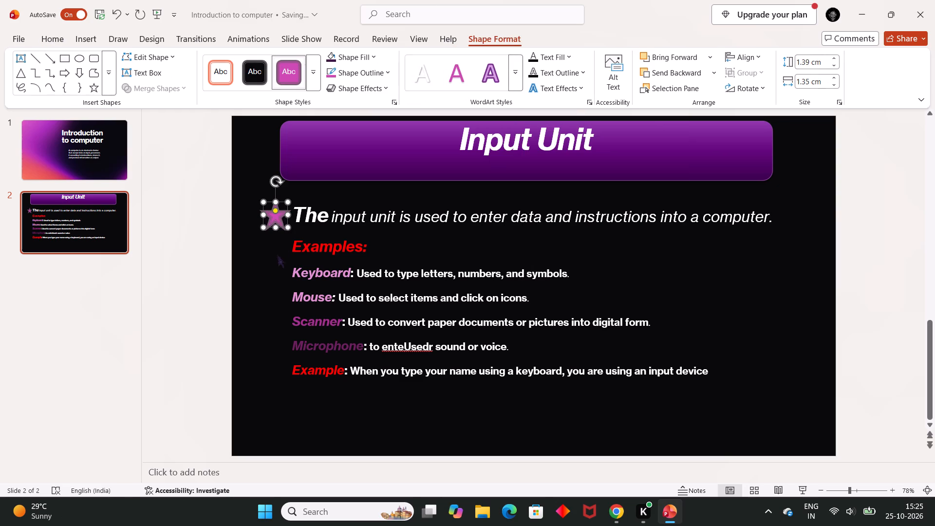
Copy the star in front of the opening line.
right_click(276, 218)
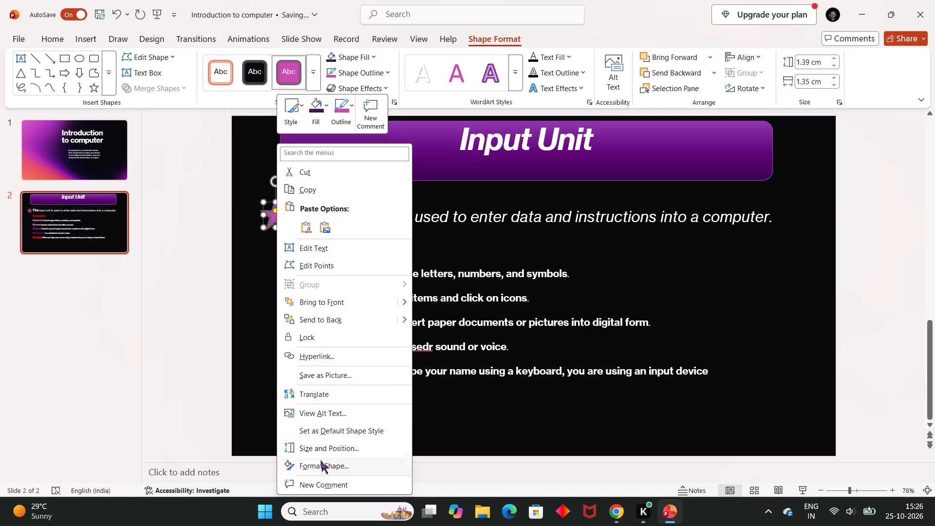
click(303, 191)
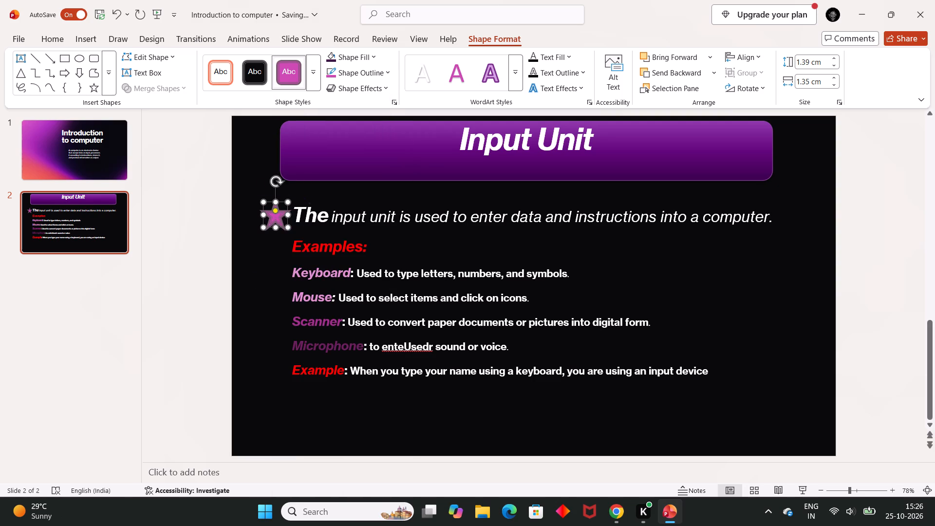
click(265, 271)
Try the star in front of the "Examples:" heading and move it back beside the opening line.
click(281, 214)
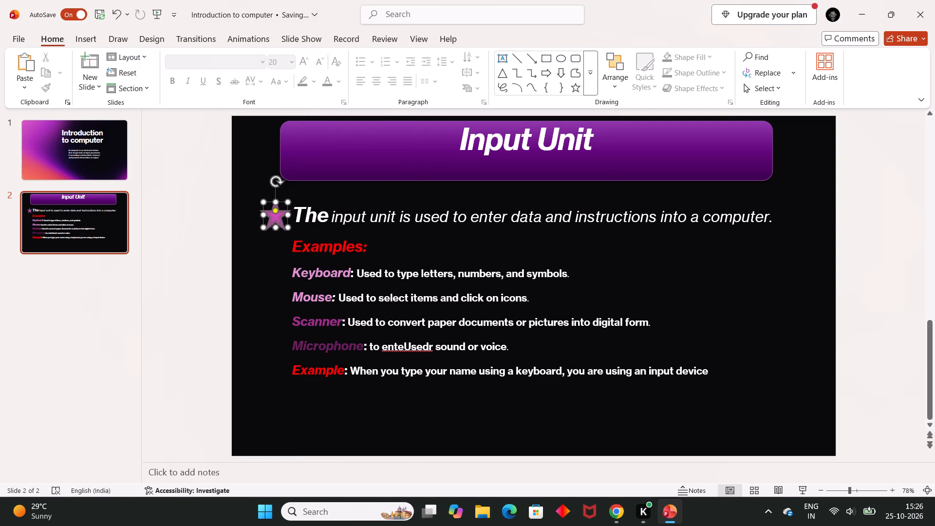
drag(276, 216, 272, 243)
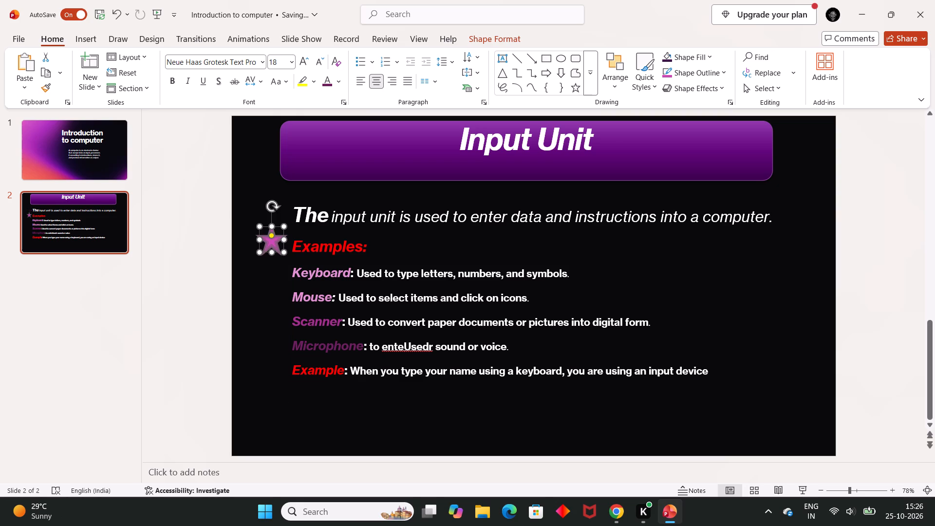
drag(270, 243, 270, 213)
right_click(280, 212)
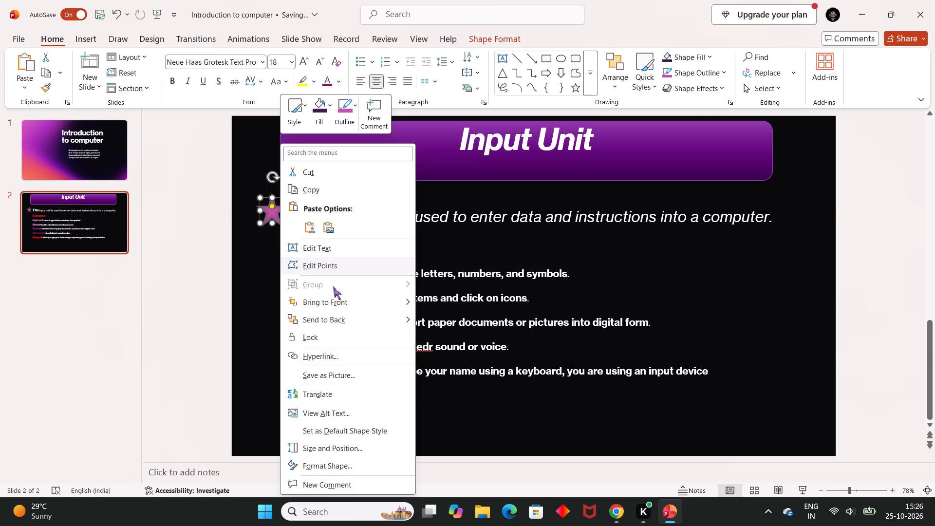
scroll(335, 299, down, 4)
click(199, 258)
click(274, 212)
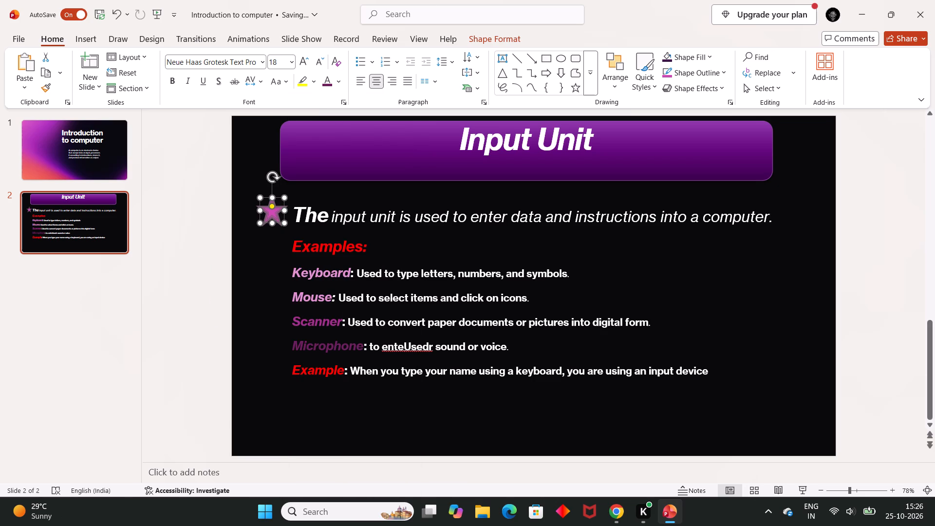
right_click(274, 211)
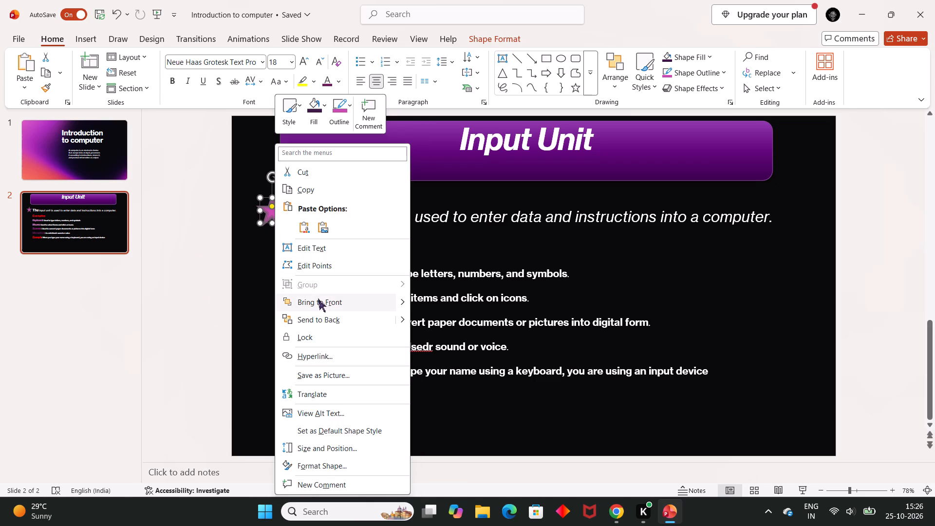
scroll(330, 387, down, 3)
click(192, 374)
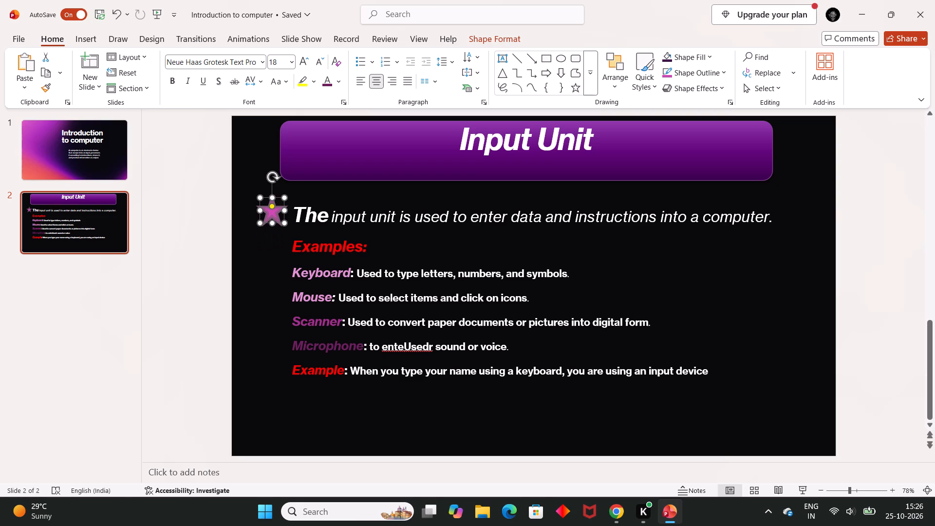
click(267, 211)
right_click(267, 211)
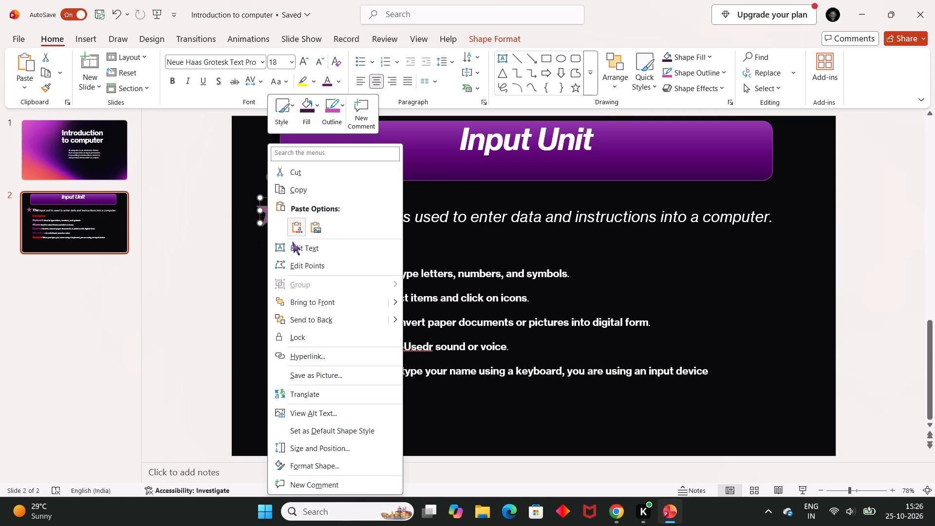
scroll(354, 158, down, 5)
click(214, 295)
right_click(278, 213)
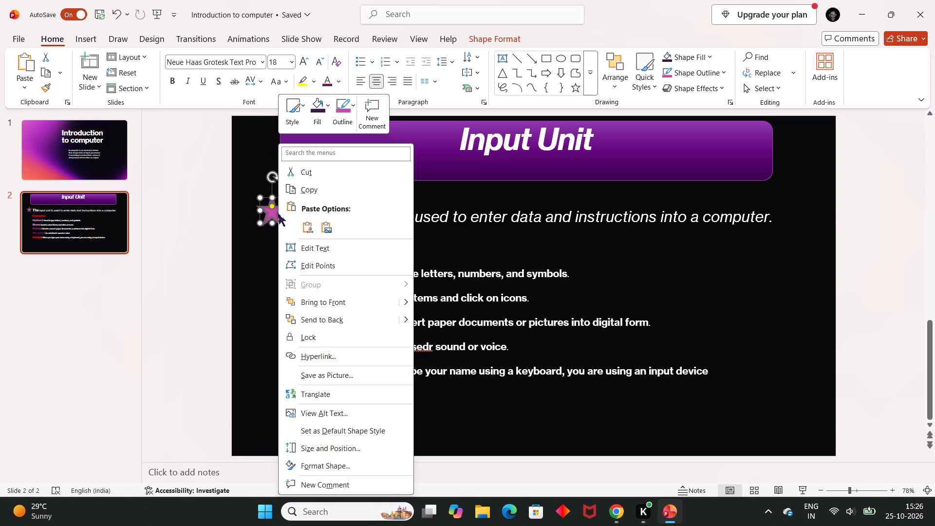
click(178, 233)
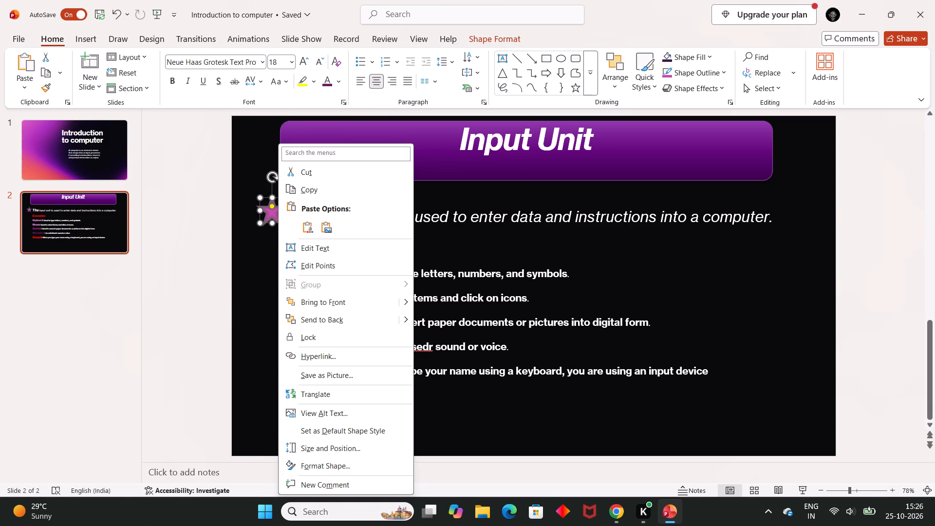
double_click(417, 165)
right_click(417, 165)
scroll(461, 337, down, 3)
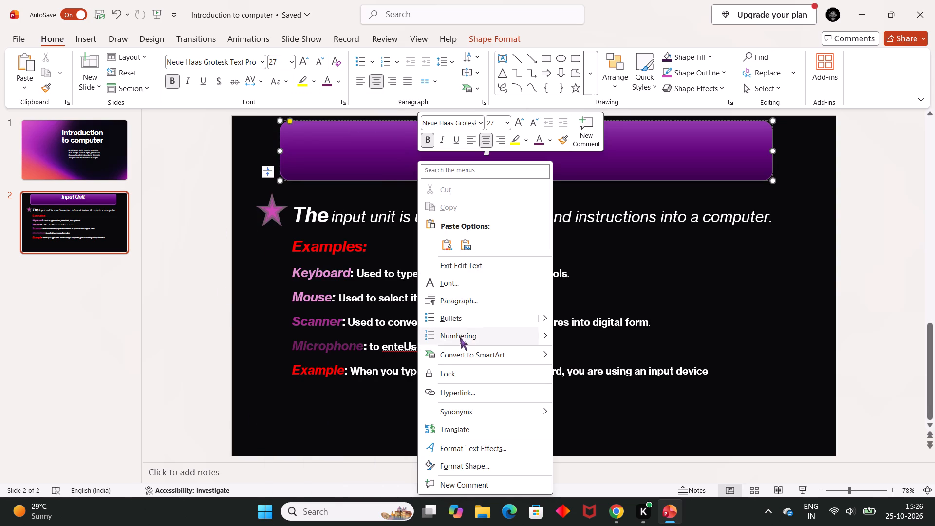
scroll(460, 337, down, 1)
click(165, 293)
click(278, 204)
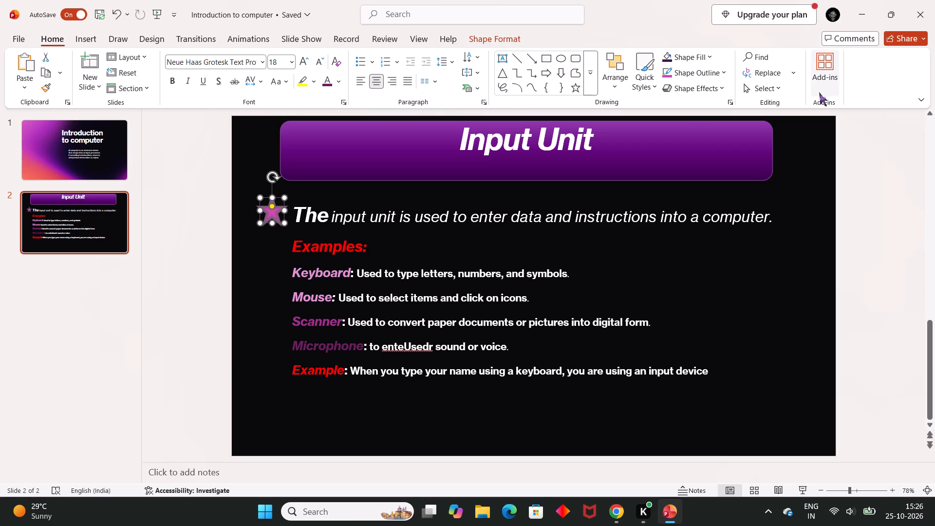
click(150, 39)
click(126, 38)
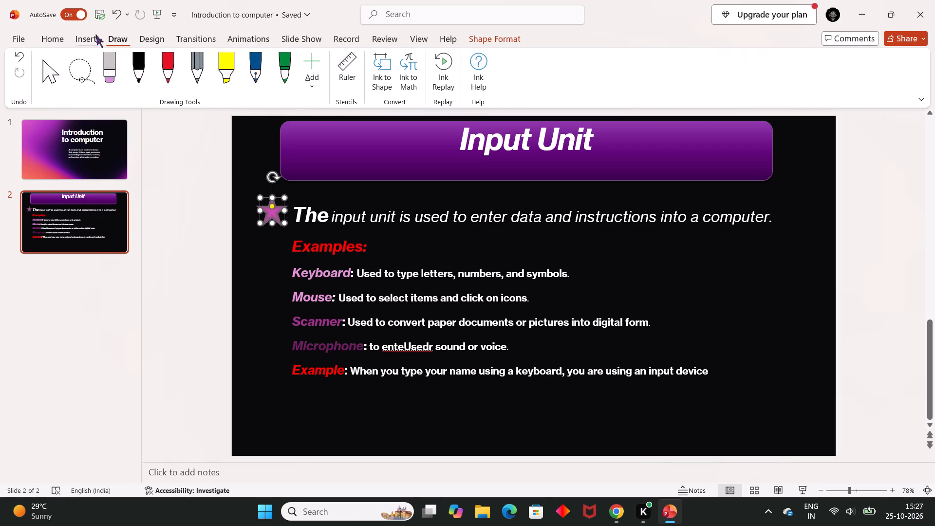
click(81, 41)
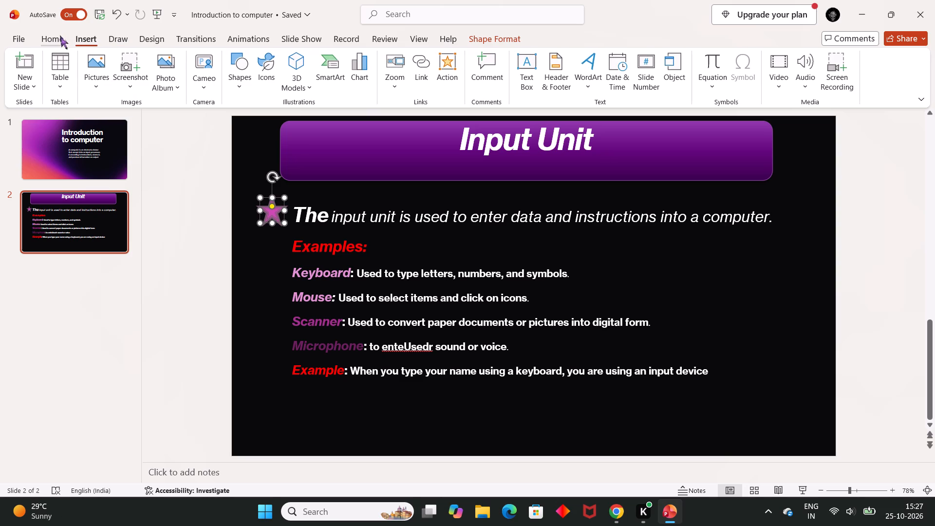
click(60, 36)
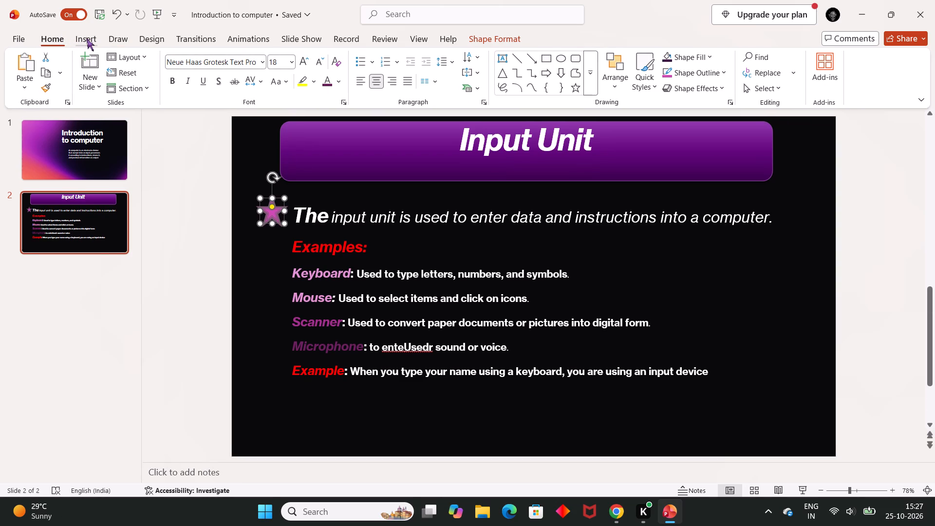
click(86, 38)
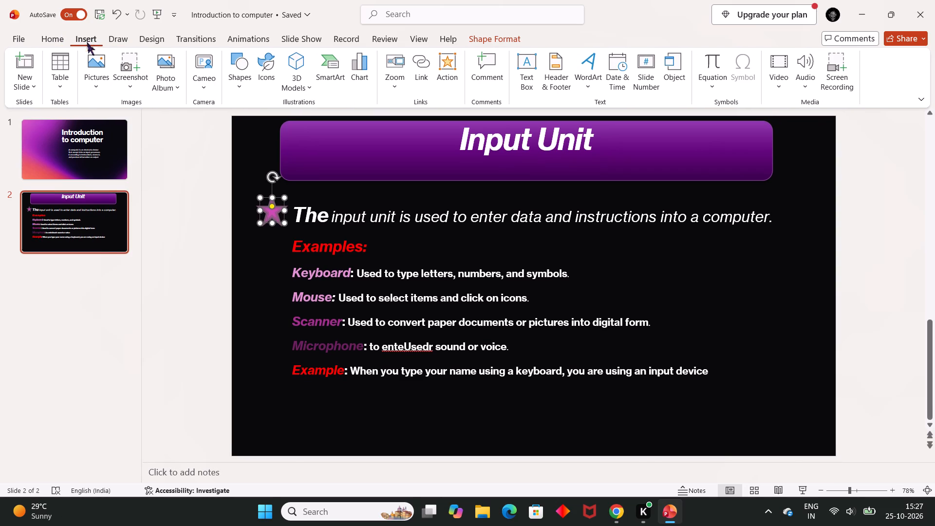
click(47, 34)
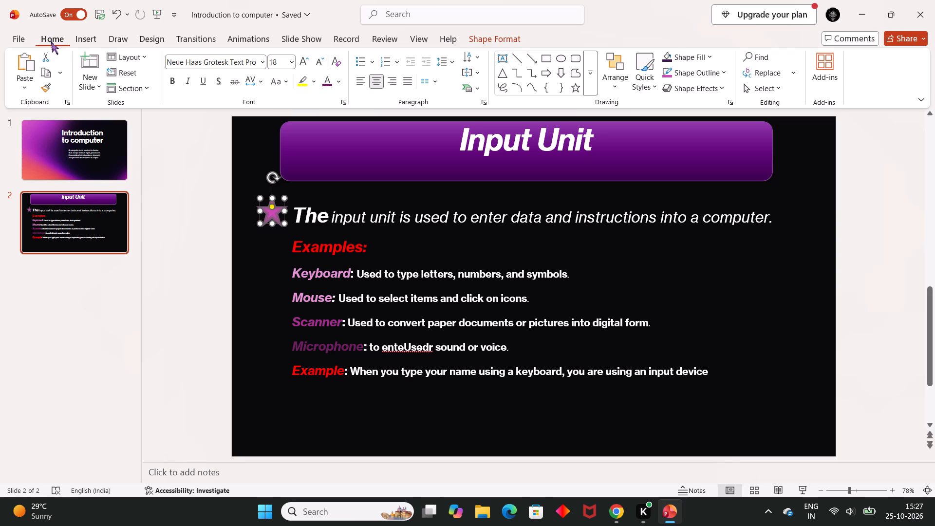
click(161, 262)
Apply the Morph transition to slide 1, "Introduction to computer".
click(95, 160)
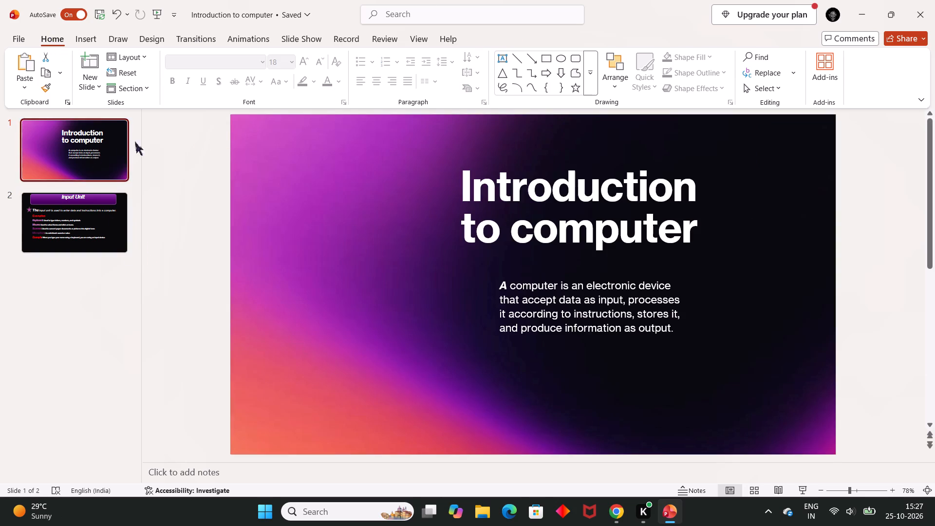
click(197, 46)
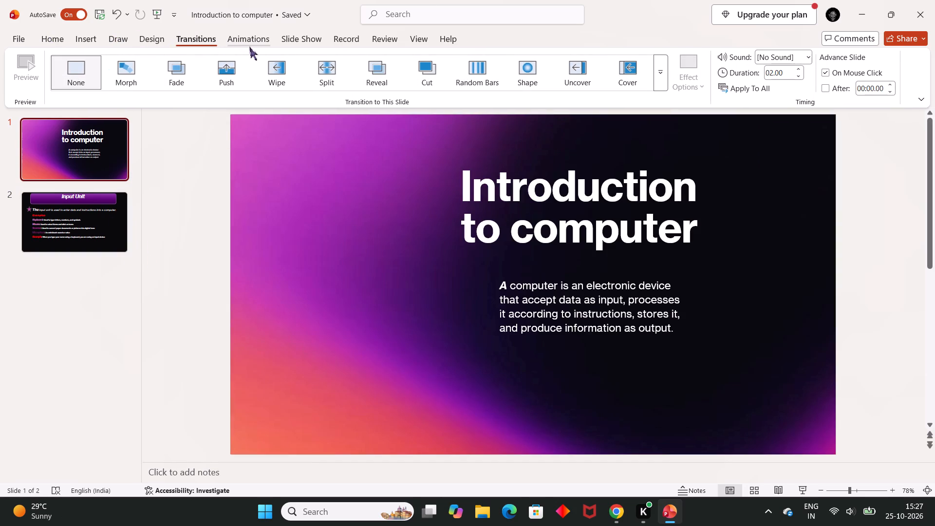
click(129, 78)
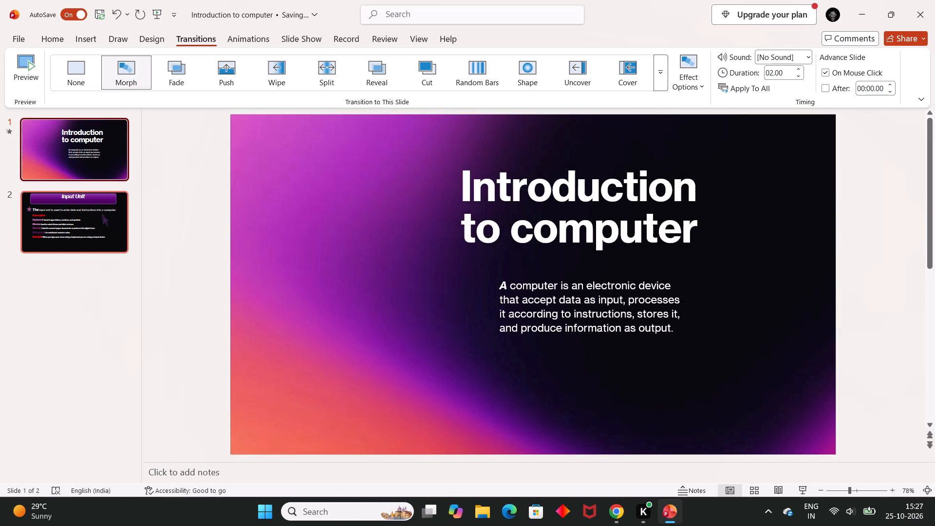
Apply the Wipe transition to slide 2, "Input Unit".
click(77, 206)
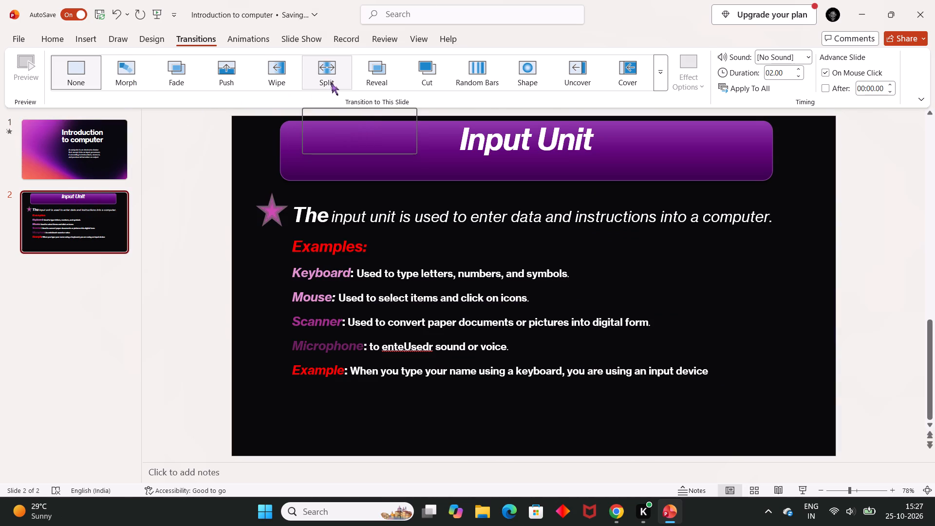
click(275, 75)
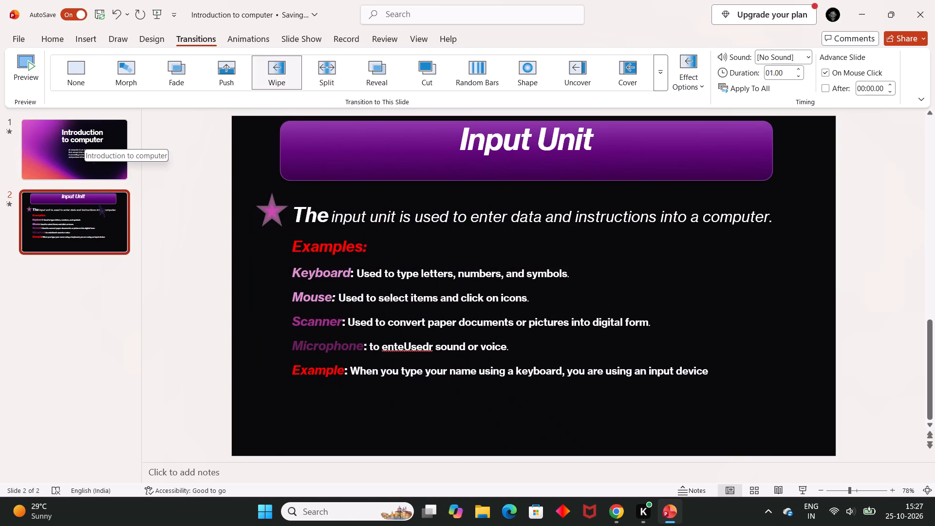
Compare the two slides and preview the Morph transition on slide 1.
click(96, 160)
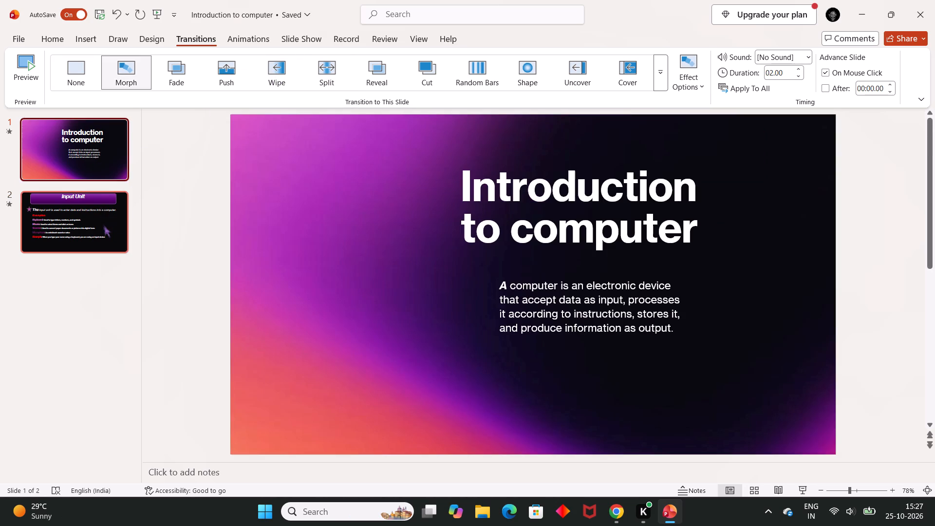
click(103, 225)
click(88, 172)
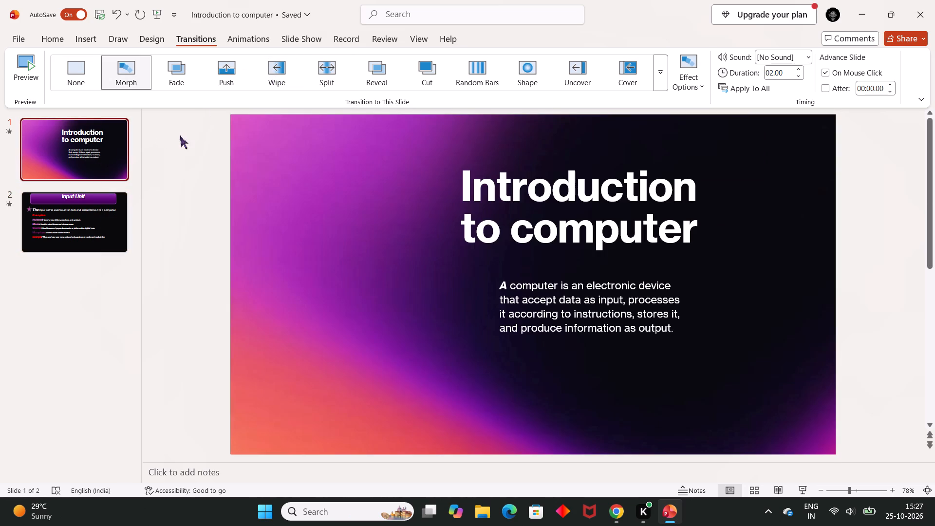
click(180, 135)
right_click(145, 155)
click(153, 140)
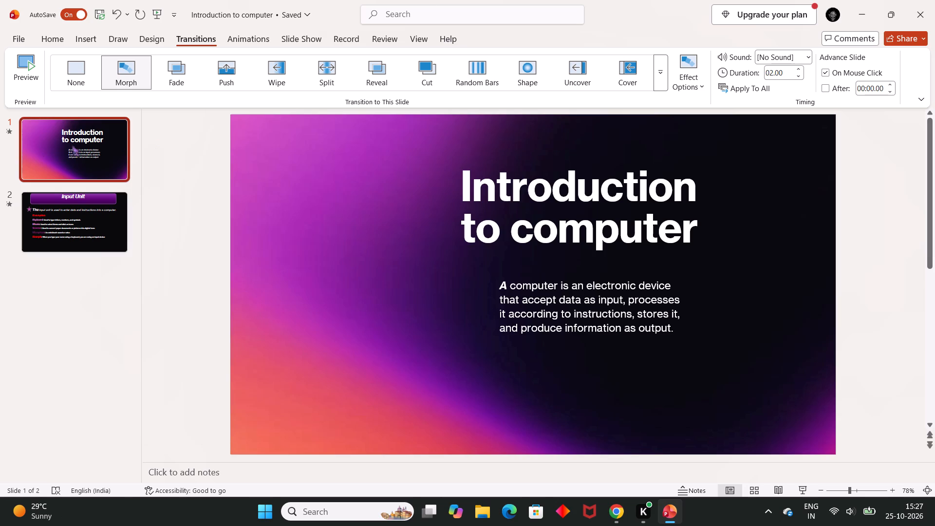
click(4, 112)
click(30, 64)
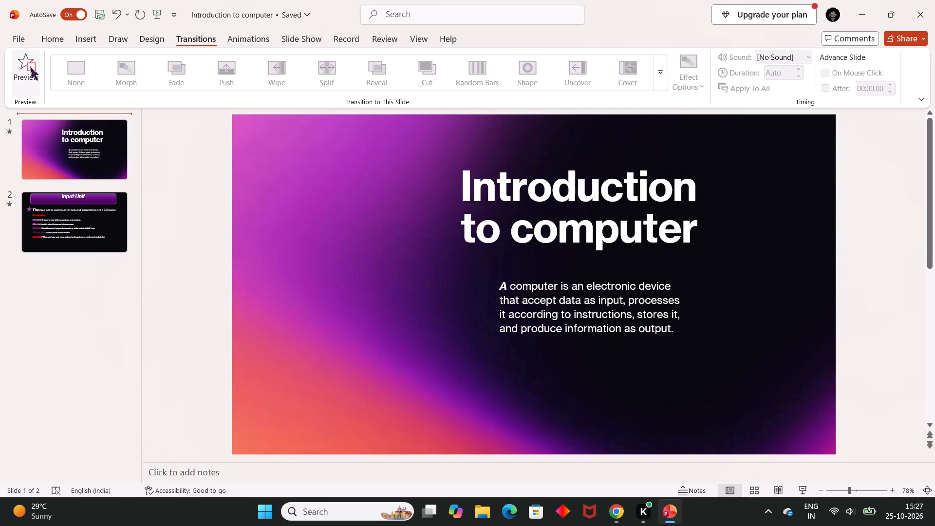
click(30, 67)
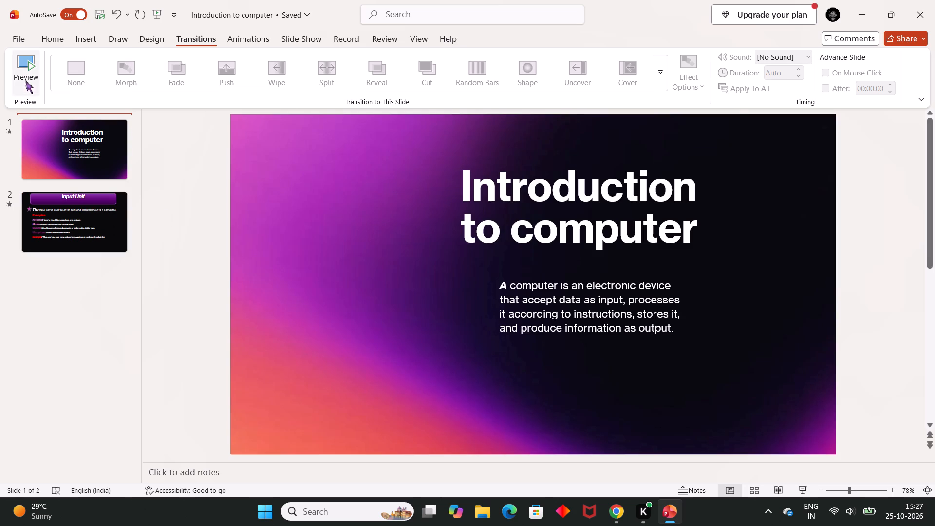
click(30, 59)
Change the transition of slide 1, "Introduction to computer", to Wipe.
click(69, 142)
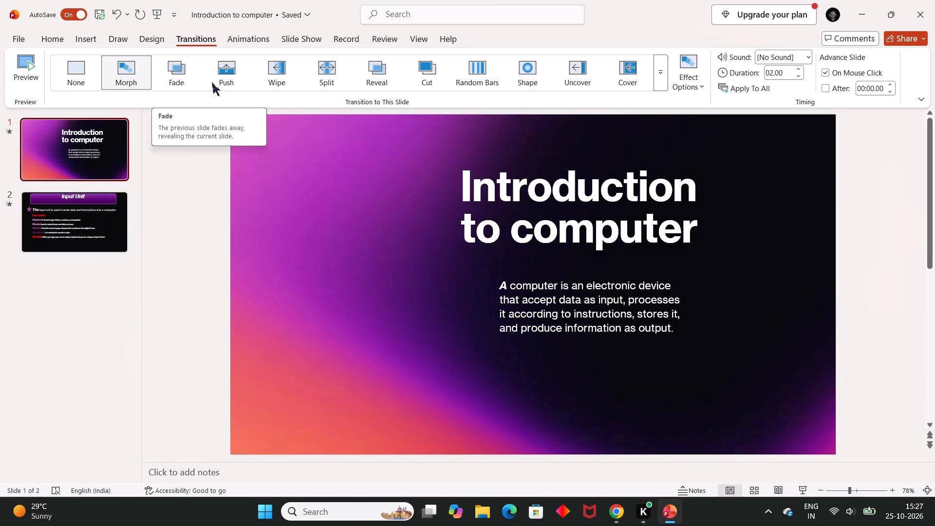
click(277, 80)
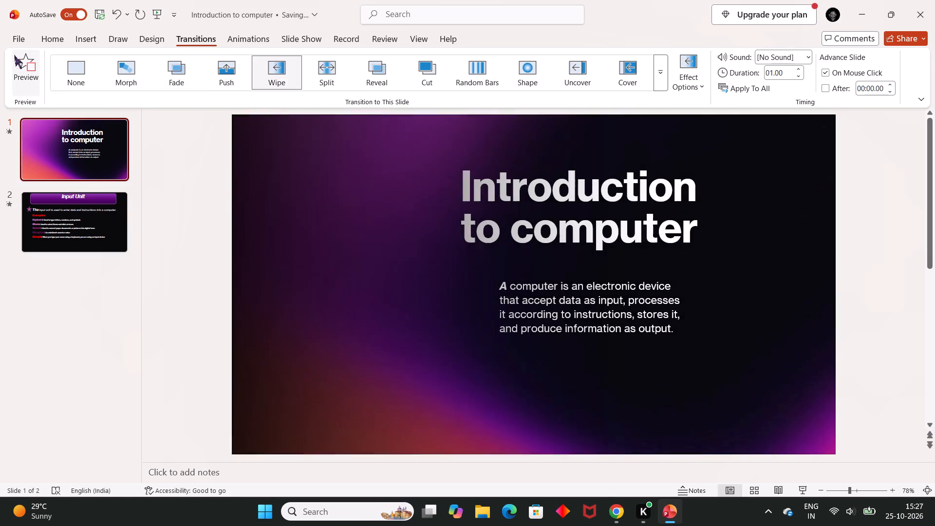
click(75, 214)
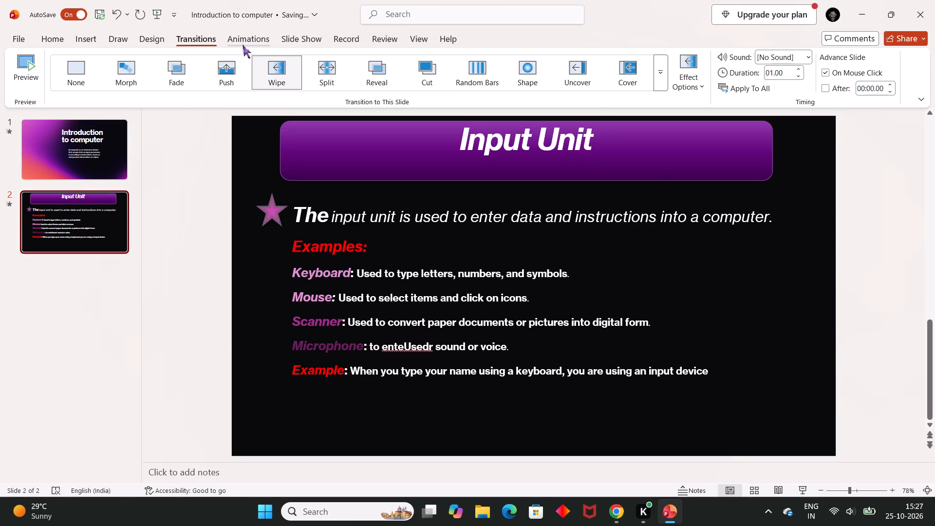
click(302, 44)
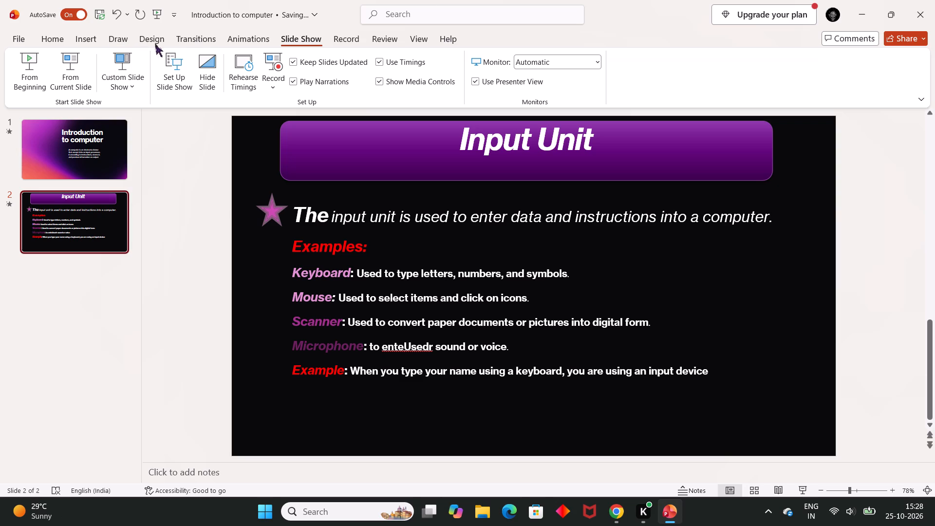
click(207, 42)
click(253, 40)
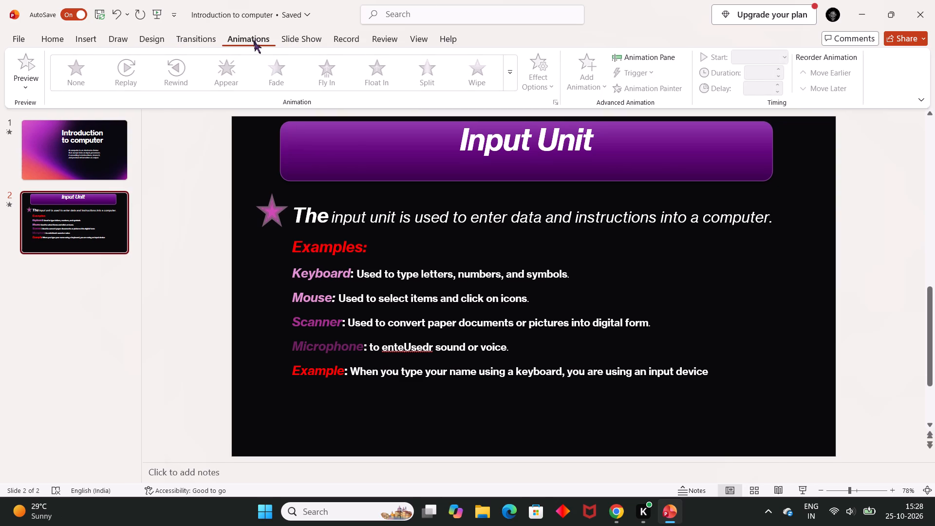
Replay the Wipe transition on the Input Unit slide to examine how it plays.
click(188, 39)
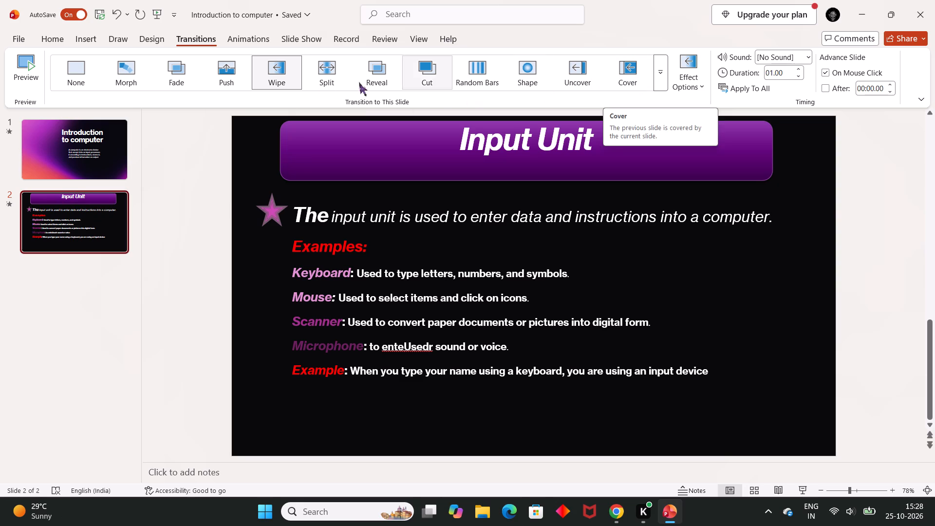
click(264, 79)
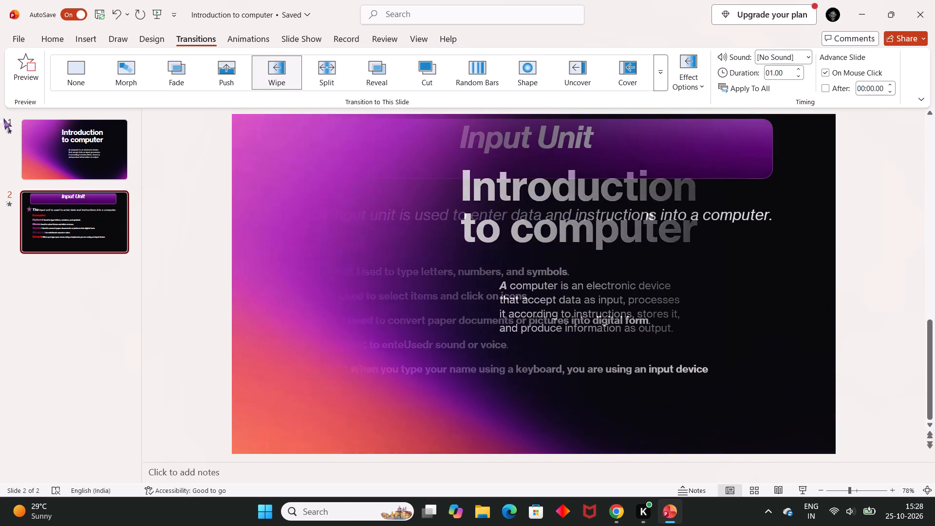
click(26, 92)
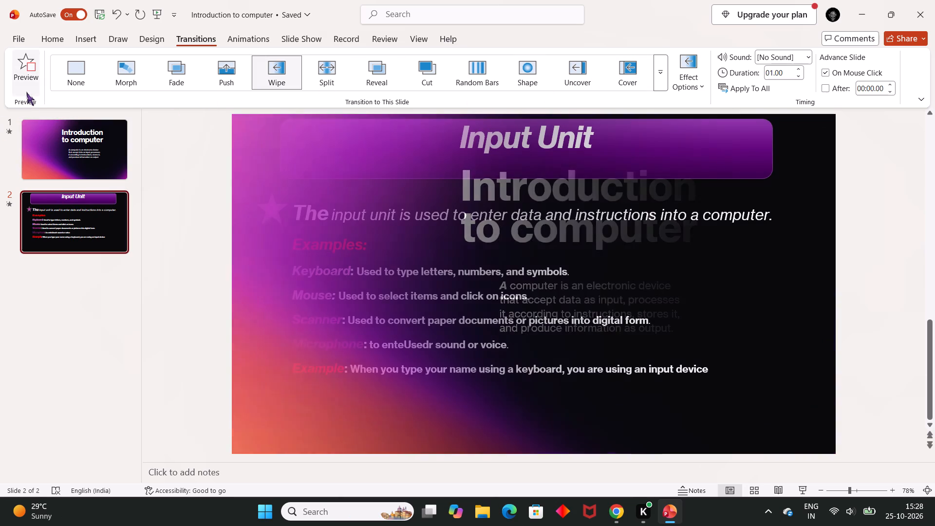
click(26, 78)
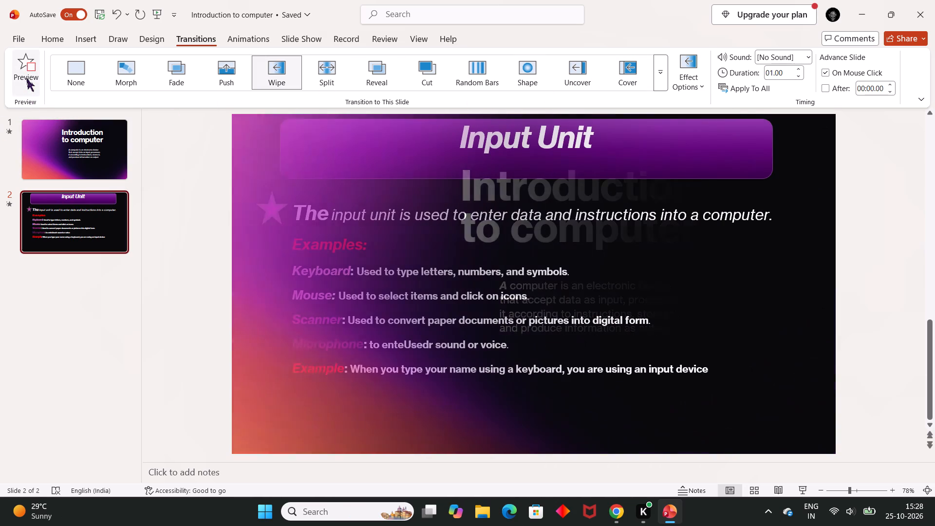
click(26, 78)
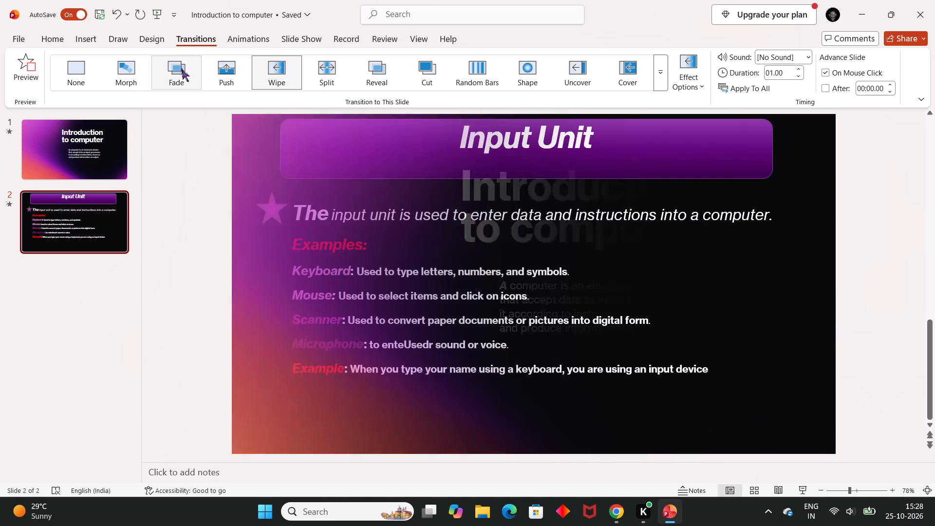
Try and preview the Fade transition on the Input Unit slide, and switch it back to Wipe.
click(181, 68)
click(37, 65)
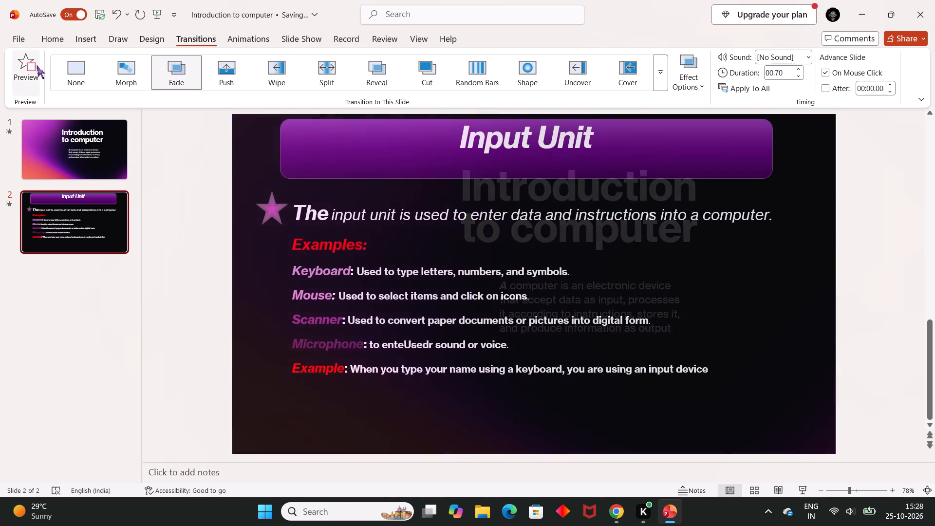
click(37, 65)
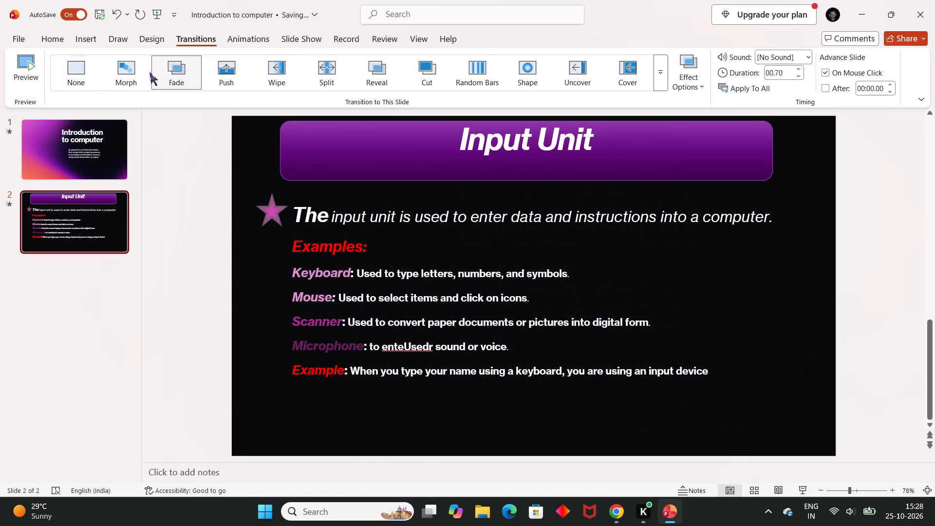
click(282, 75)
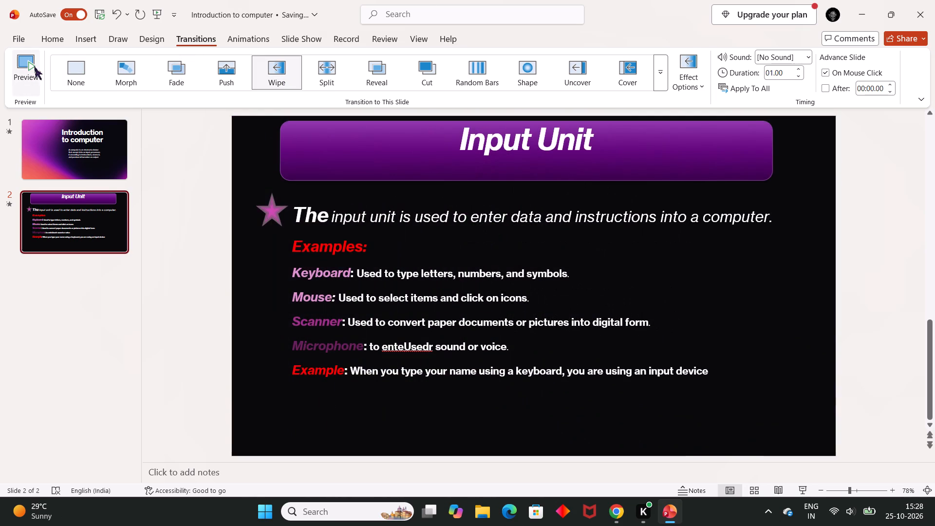
Change the transition of the Input Unit slide to Split and preview it.
click(34, 66)
click(328, 73)
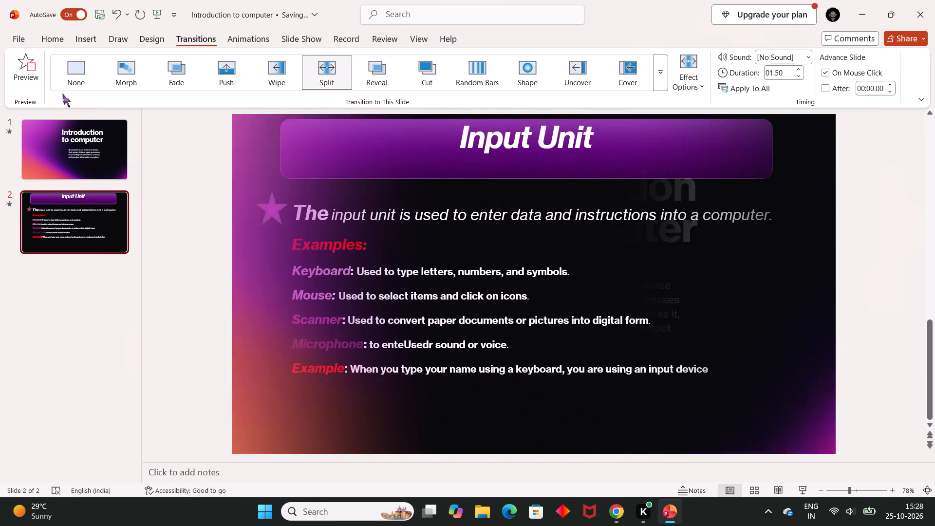
click(33, 75)
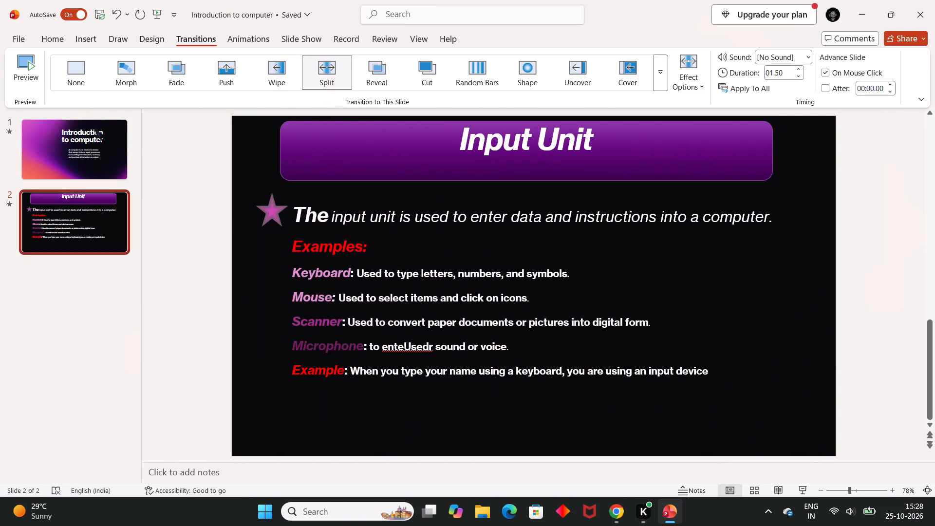
Preview the transitions of slide 1 and the Input Unit slide to compare how they play.
click(86, 133)
click(31, 60)
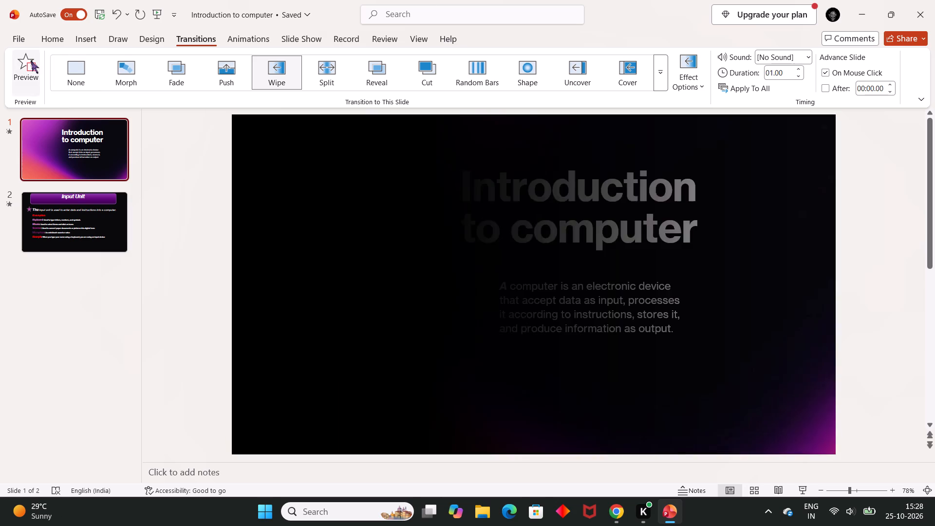
click(31, 64)
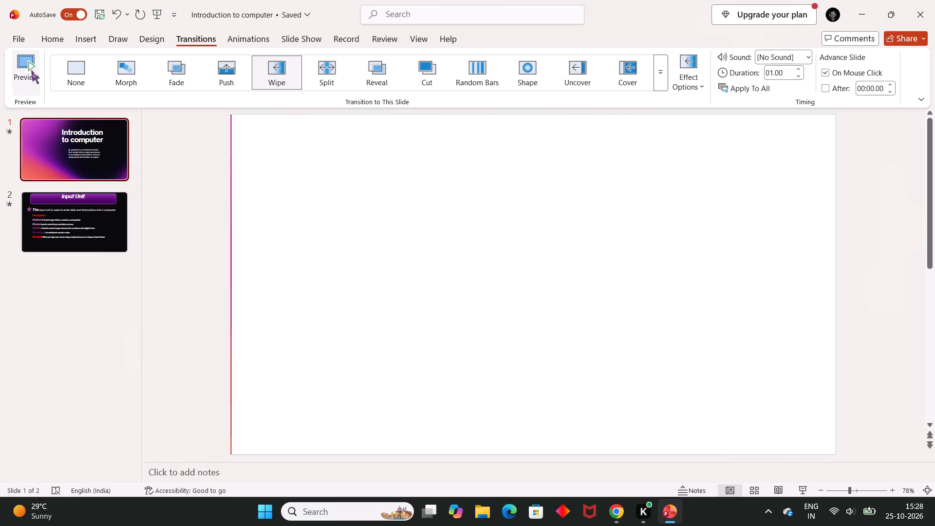
click(71, 207)
click(26, 57)
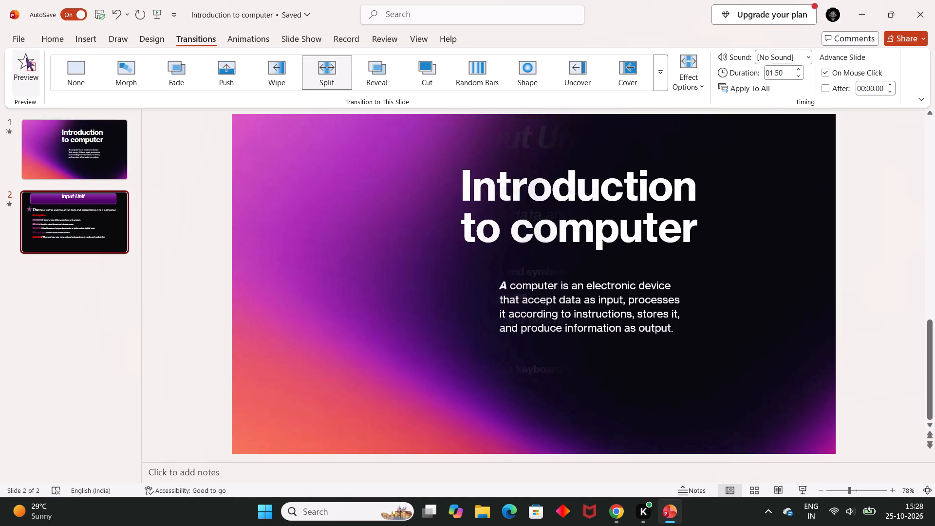
click(26, 57)
Add a new title-and-content slide after the Input Unit slide.
click(72, 280)
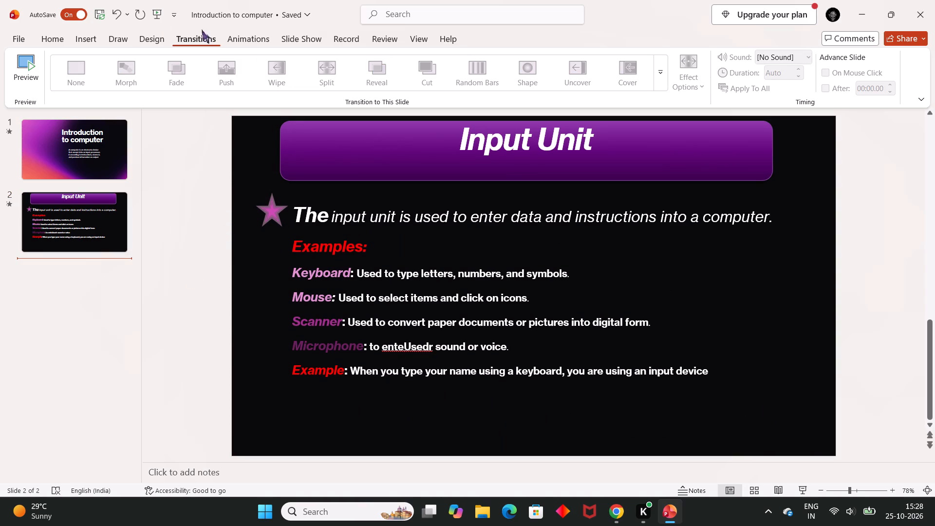
click(22, 37)
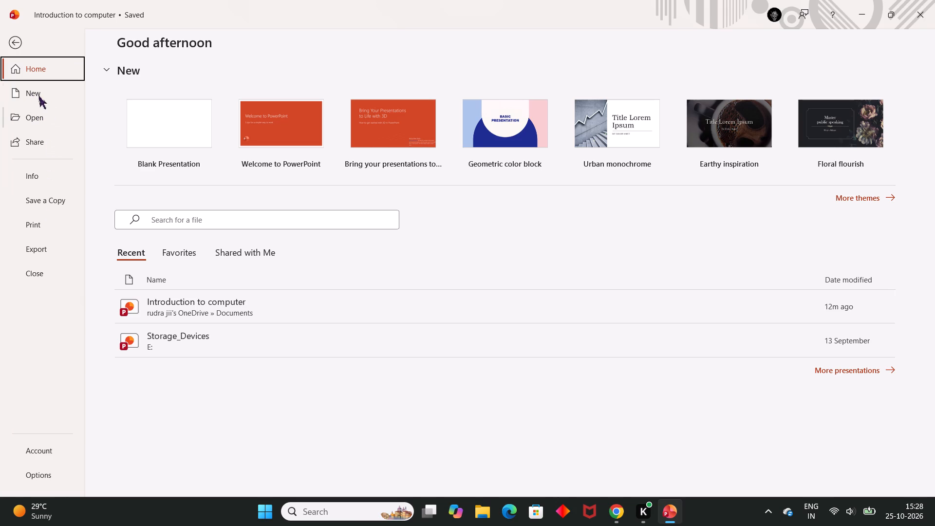
click(16, 47)
click(68, 40)
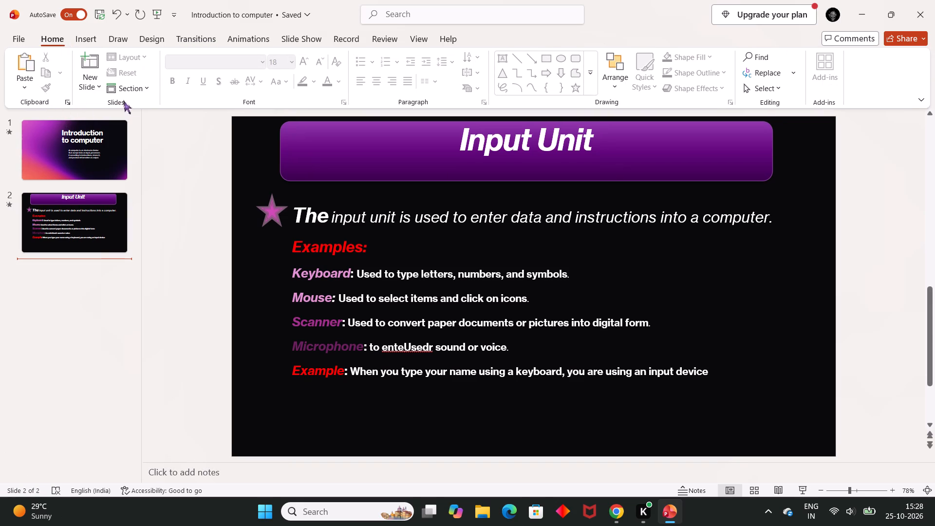
click(92, 69)
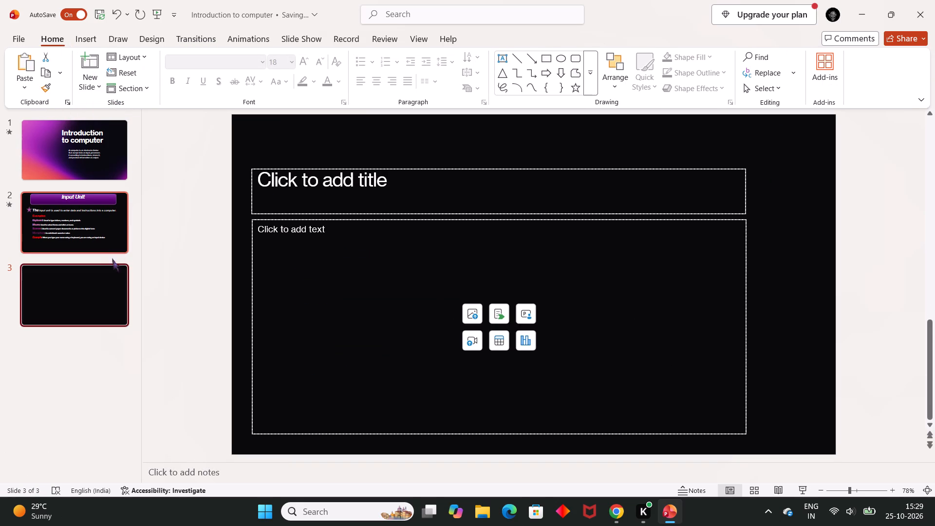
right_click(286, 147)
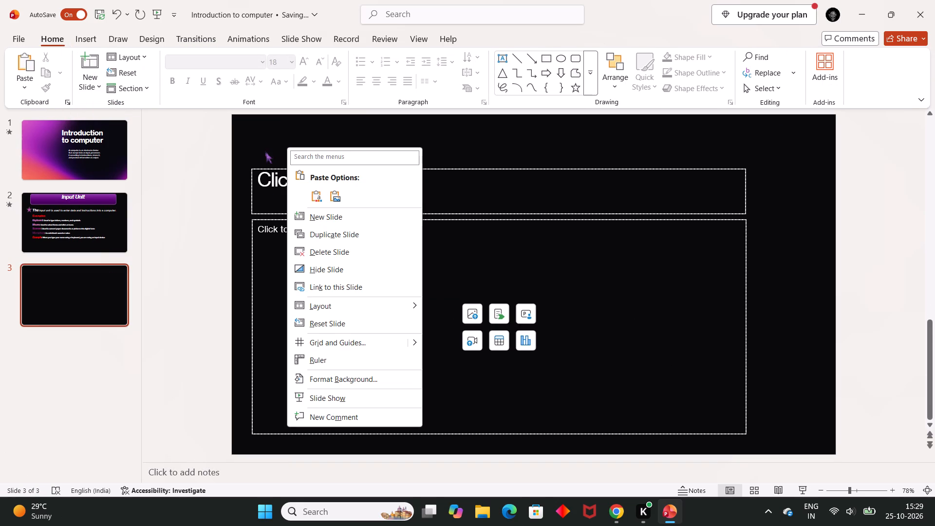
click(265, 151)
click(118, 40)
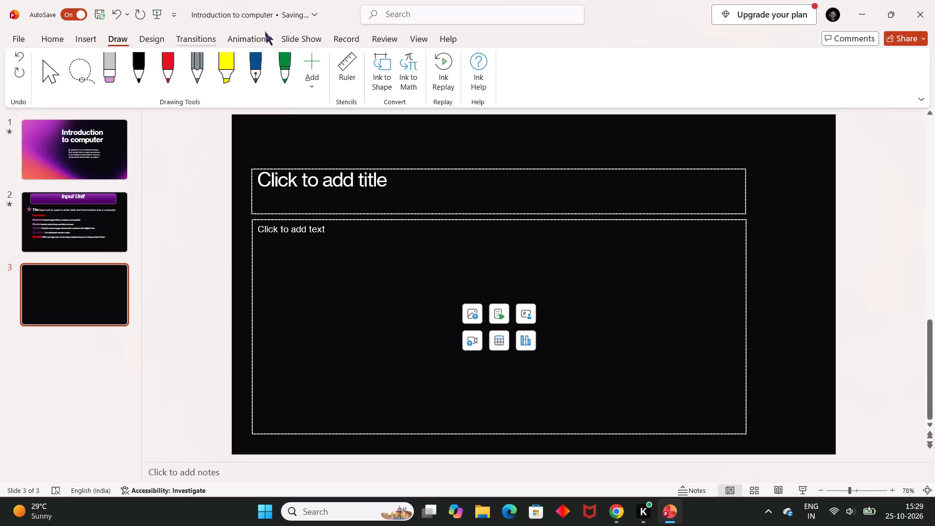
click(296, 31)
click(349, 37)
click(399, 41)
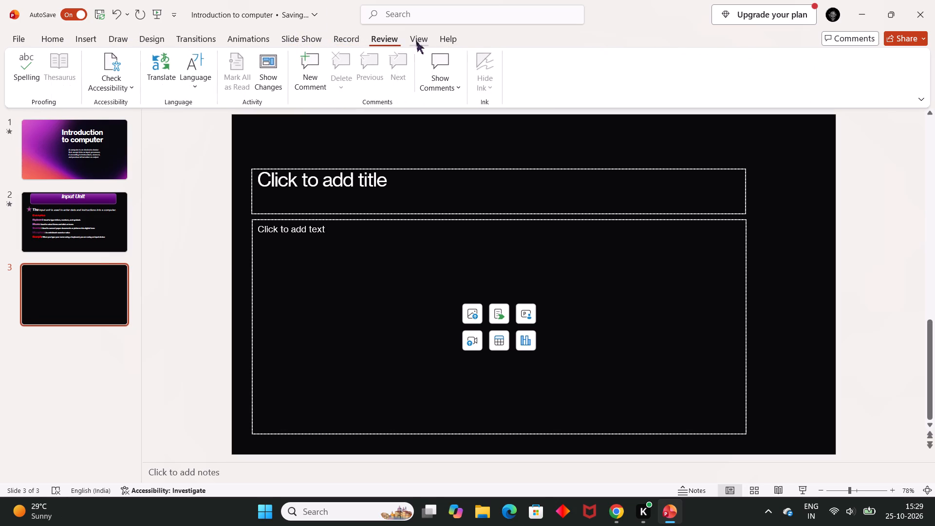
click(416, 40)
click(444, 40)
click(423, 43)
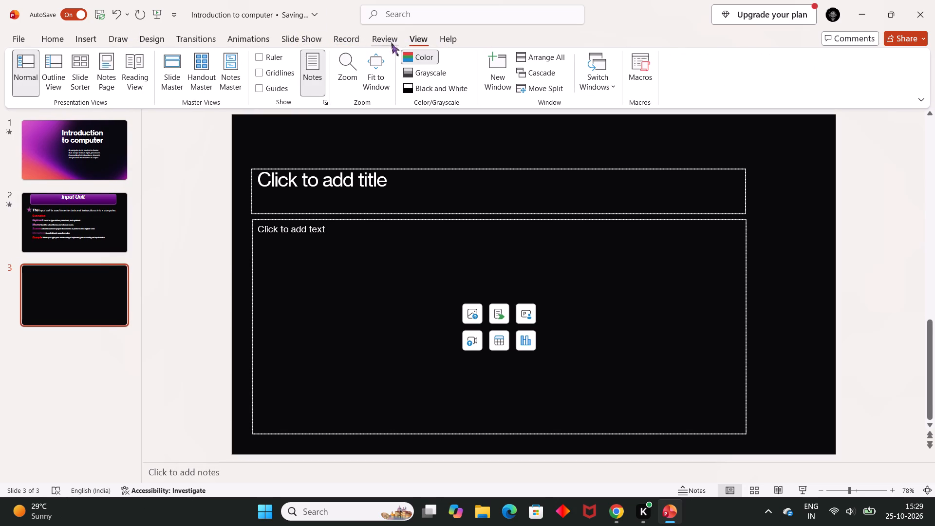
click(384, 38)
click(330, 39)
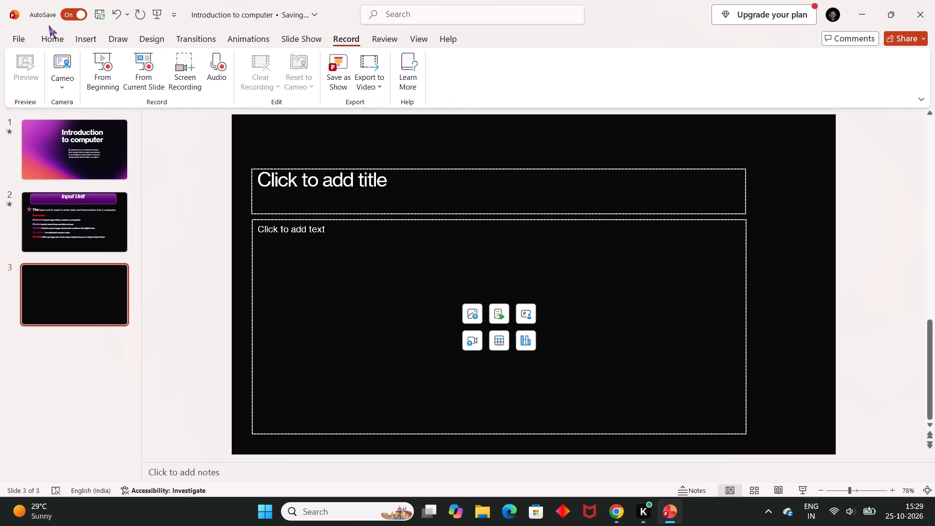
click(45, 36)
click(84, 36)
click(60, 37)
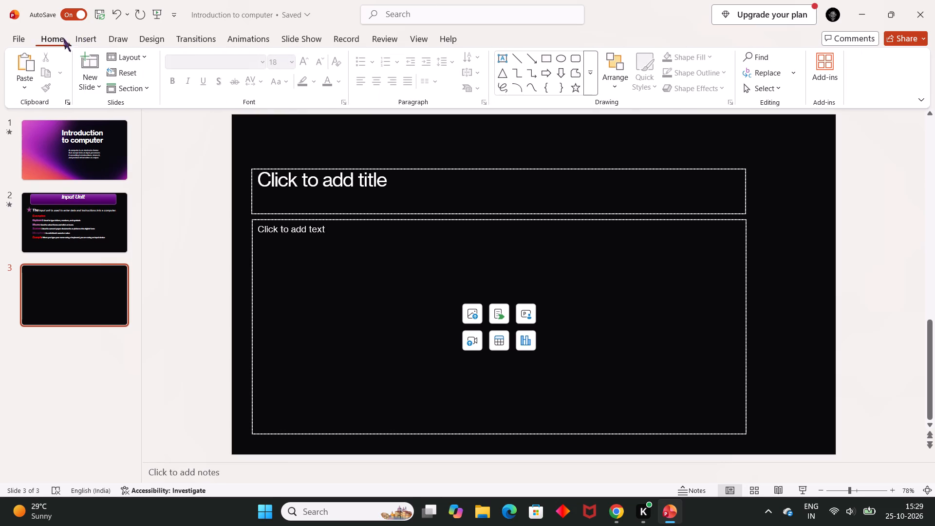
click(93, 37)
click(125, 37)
Apply the light theme with heavy condensed black headings and red-orange accents to the presentation, and check it on all three slides.
click(146, 38)
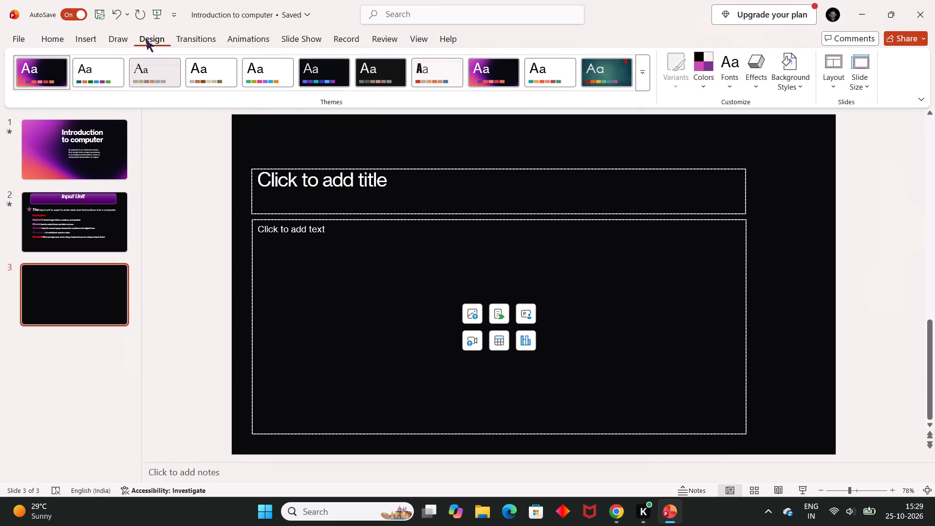
click(433, 70)
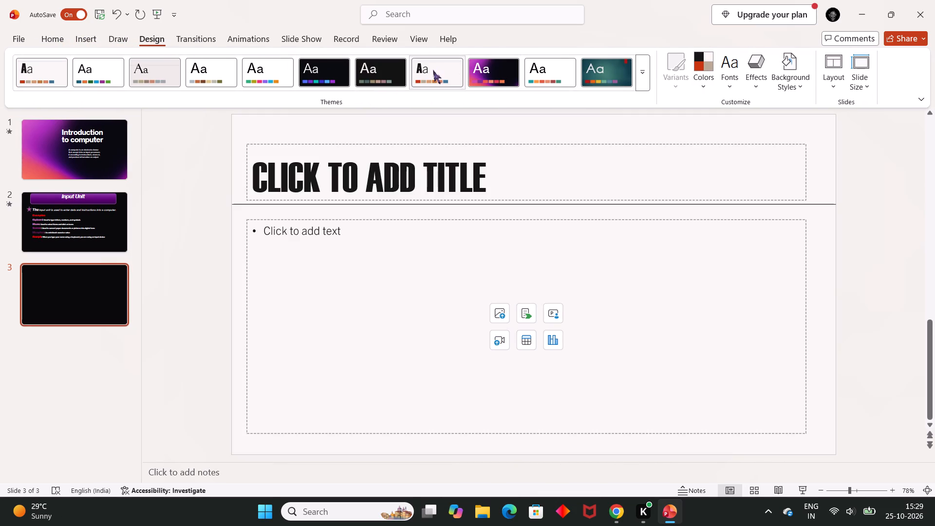
click(112, 144)
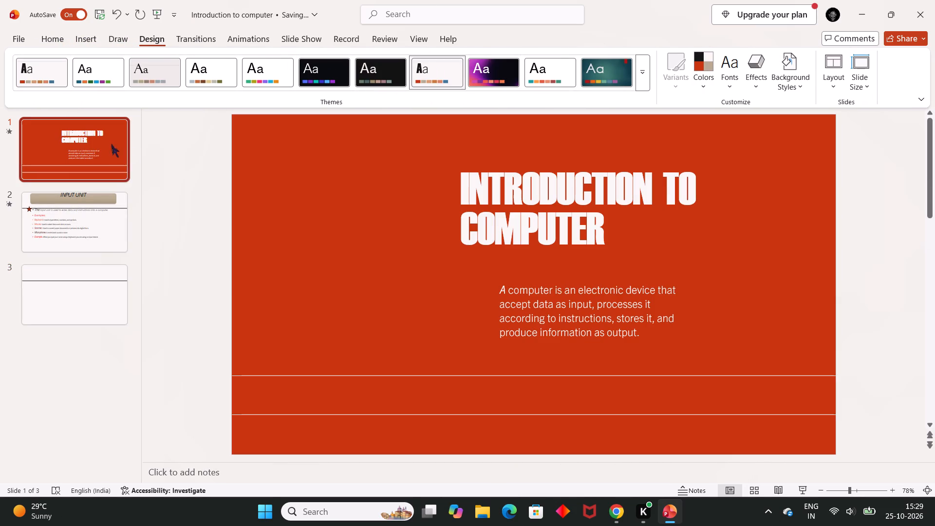
click(101, 197)
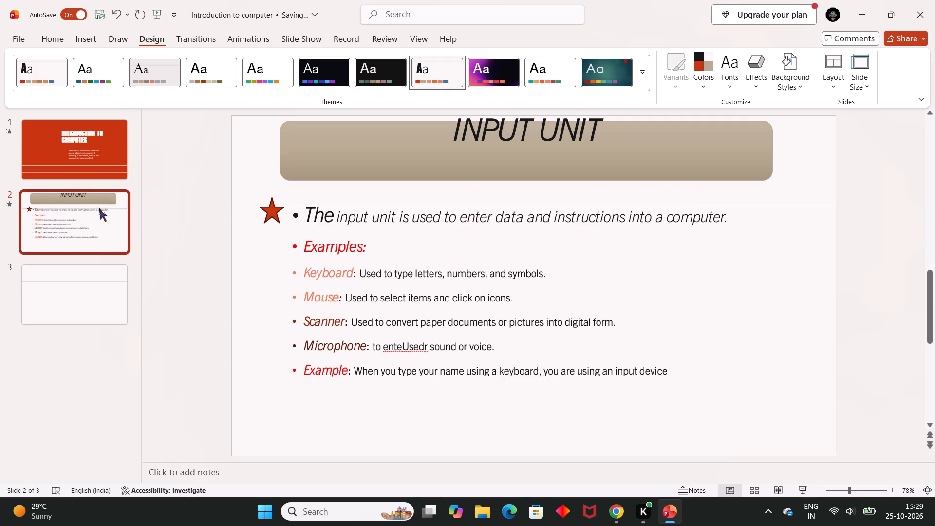
click(97, 250)
click(93, 272)
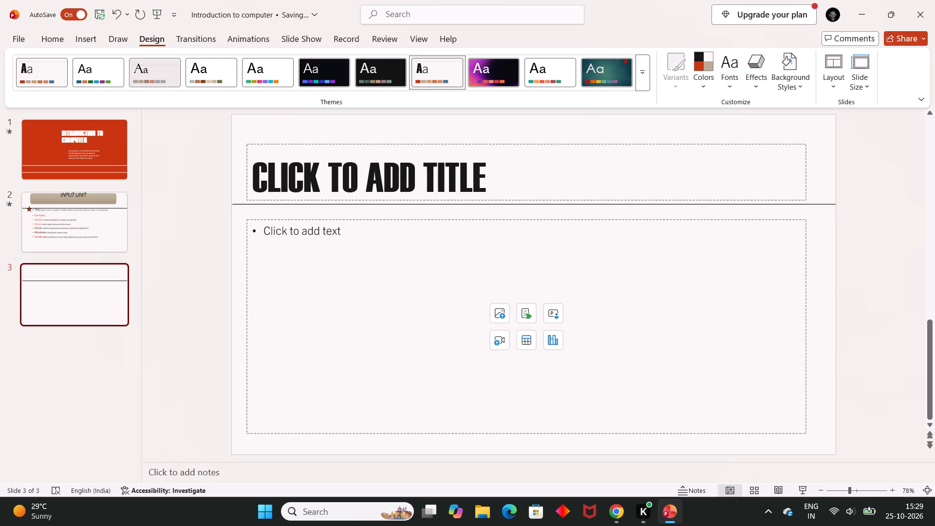
Open the title placeholder of slide 3 for editing and bring up its paste options.
click(387, 242)
click(462, 174)
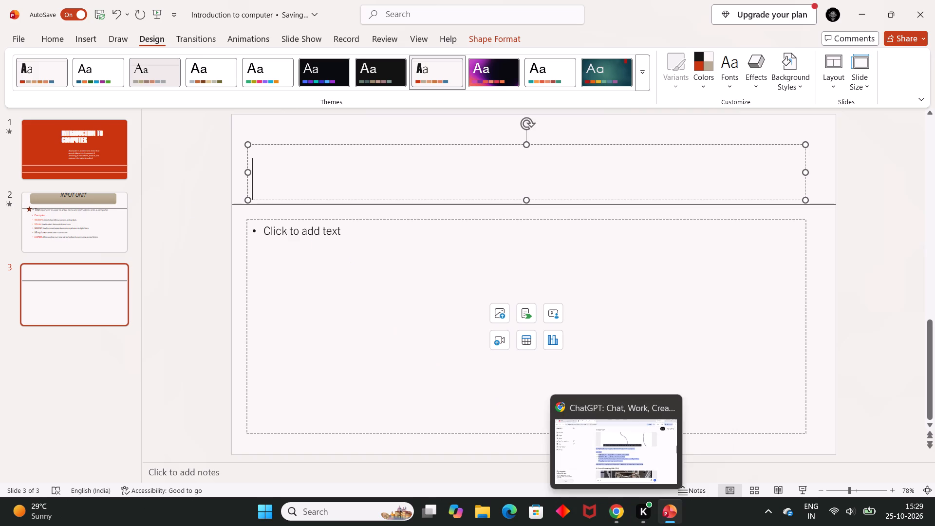
right_click(421, 167)
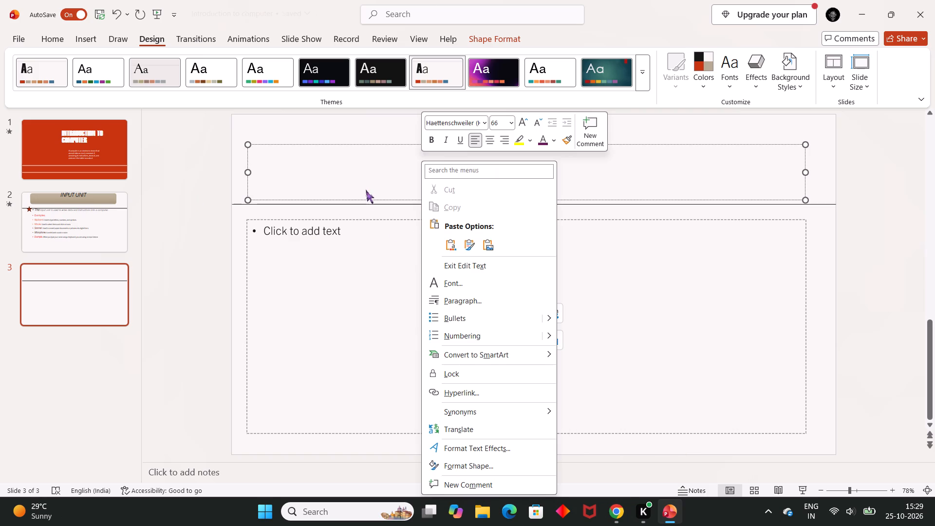
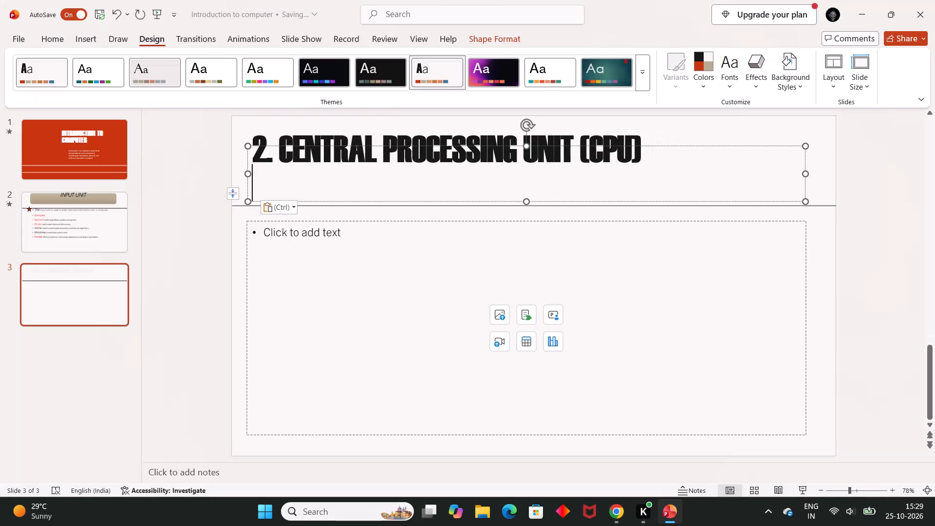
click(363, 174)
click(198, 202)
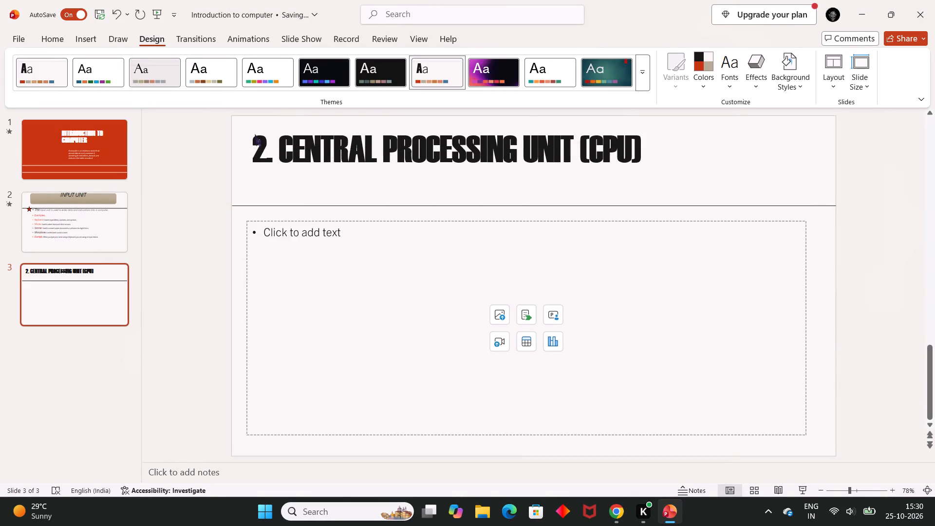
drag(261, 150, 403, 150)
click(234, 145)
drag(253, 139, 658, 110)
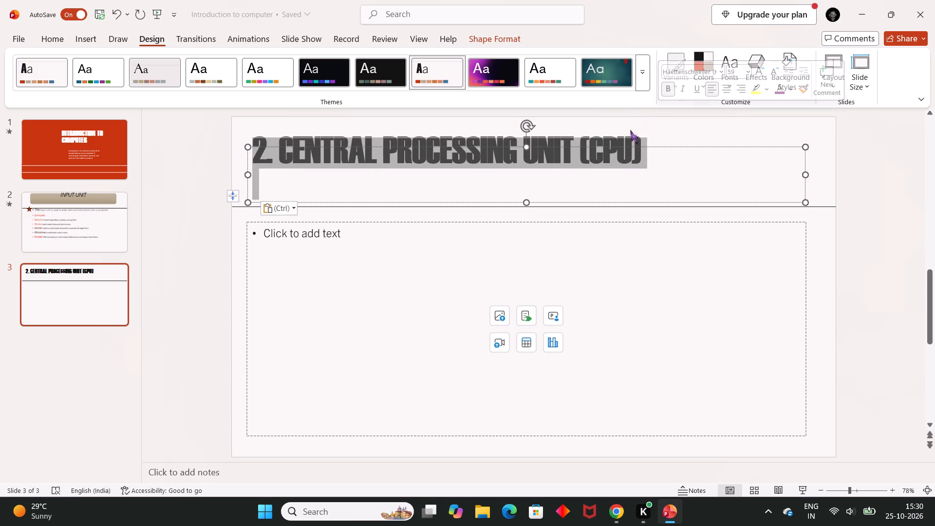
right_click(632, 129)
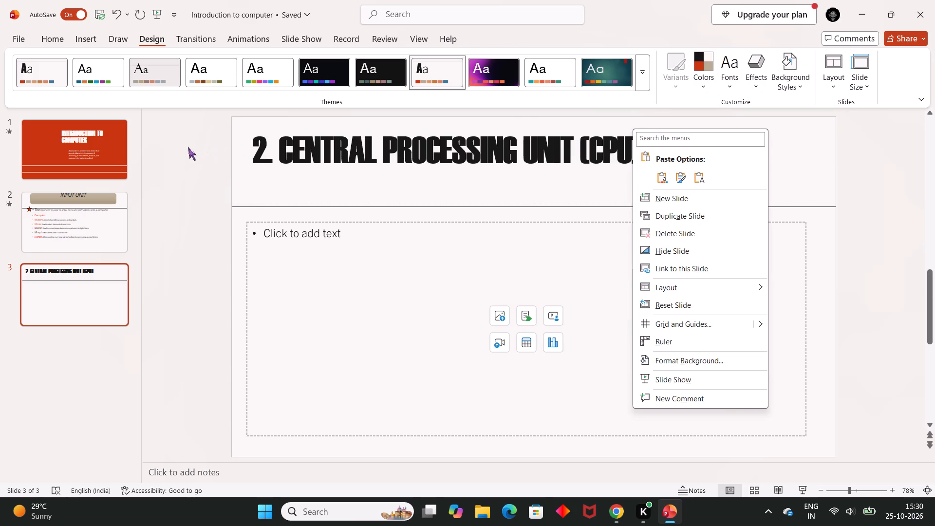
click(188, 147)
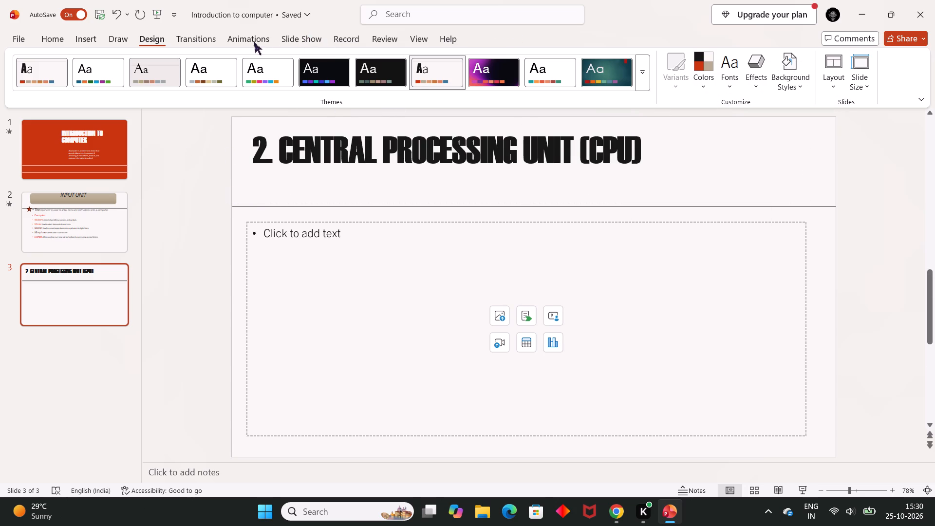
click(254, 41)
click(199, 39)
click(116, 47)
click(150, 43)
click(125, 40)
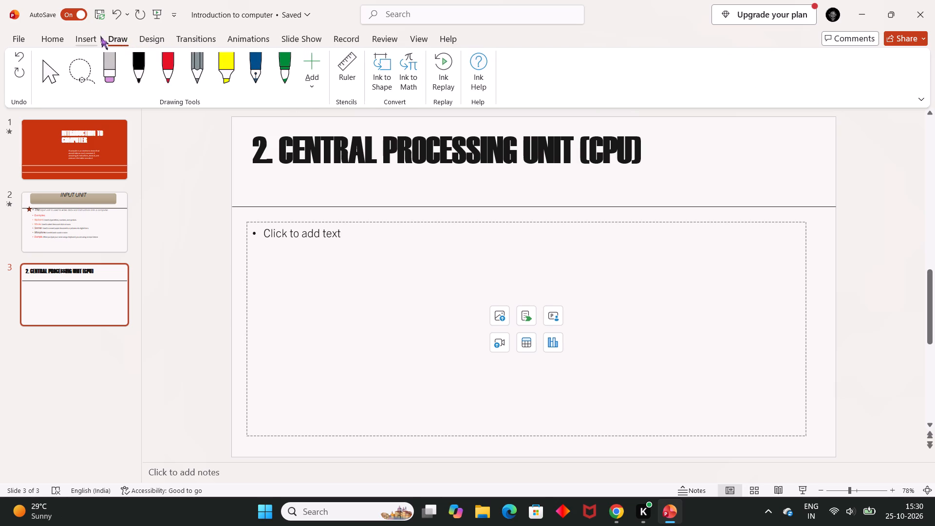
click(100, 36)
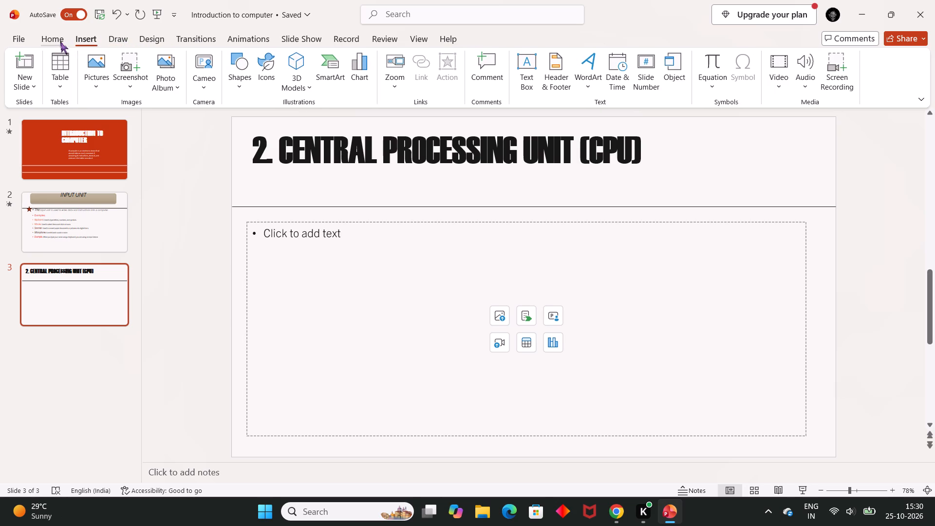
Draw a rounded rectangle about 15.4 cm wide and 14 cm high below the title, covering the left half of slide 3.
click(60, 41)
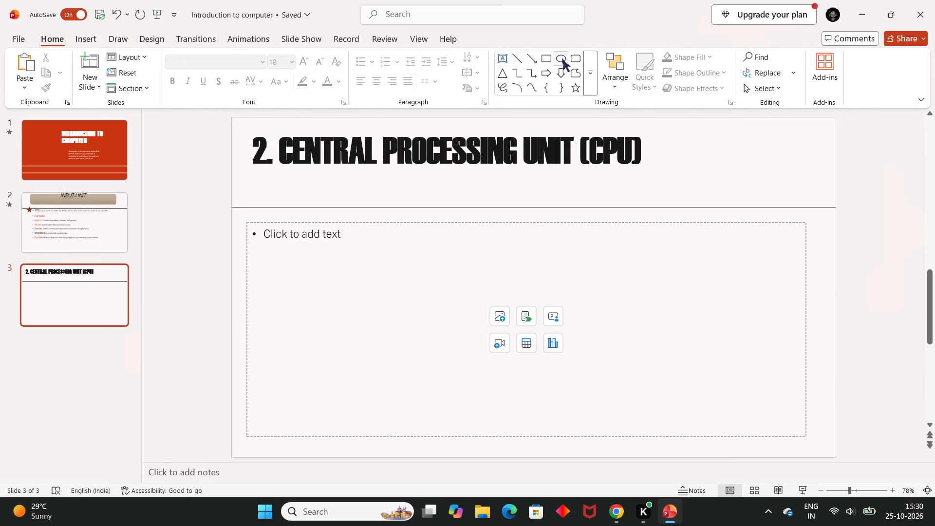
click(579, 58)
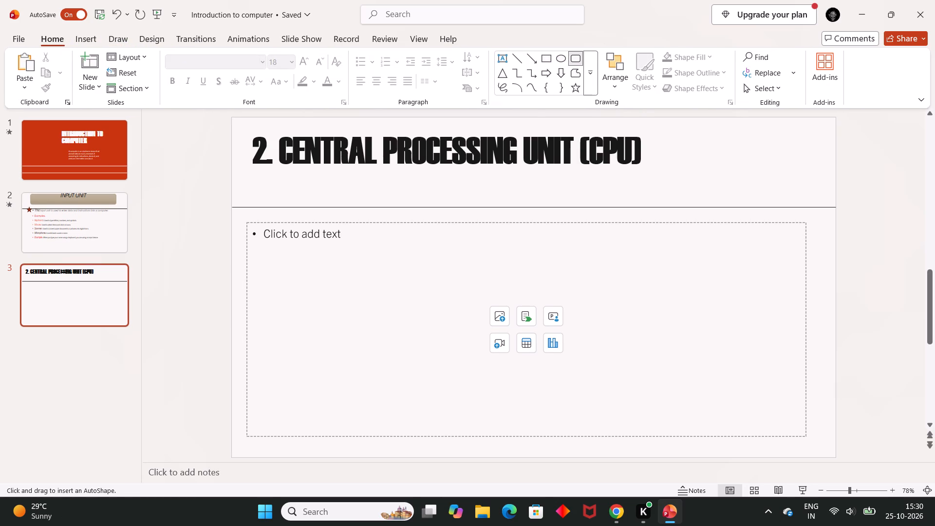
drag(256, 187, 521, 389)
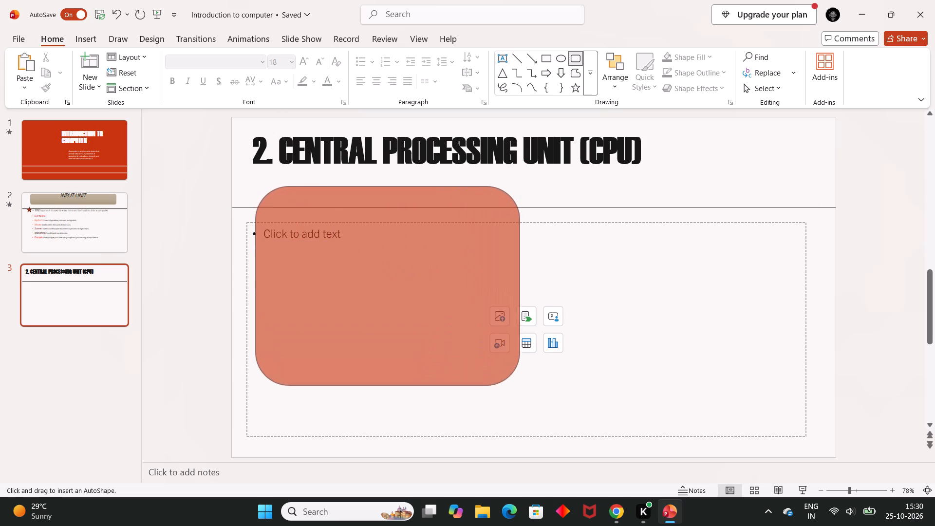
drag(521, 389, 530, 436)
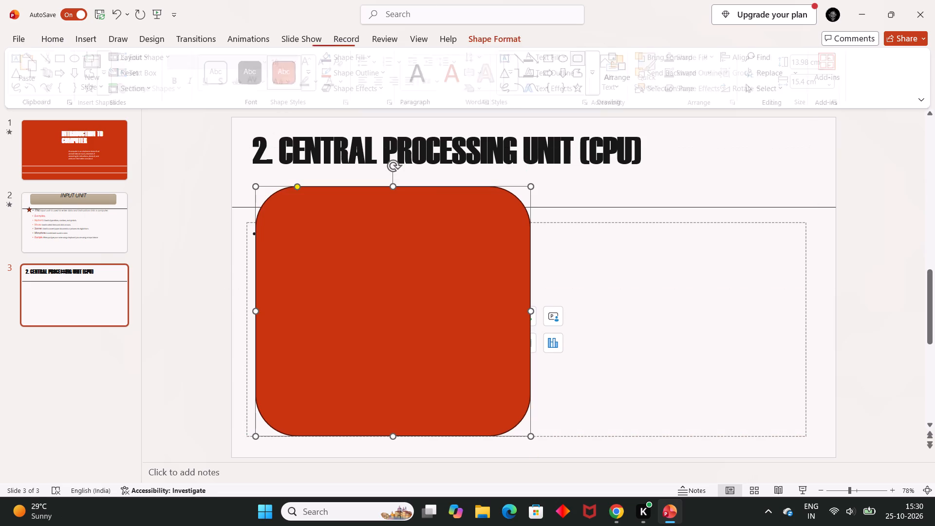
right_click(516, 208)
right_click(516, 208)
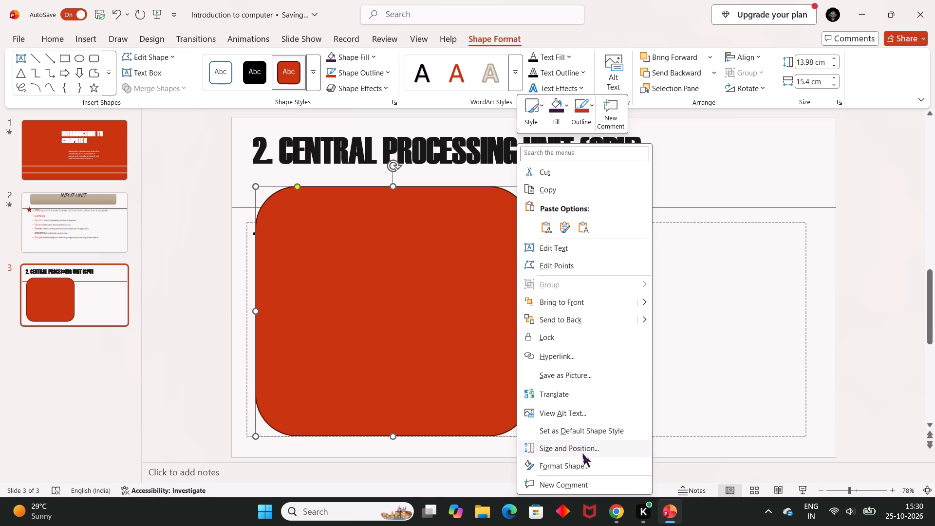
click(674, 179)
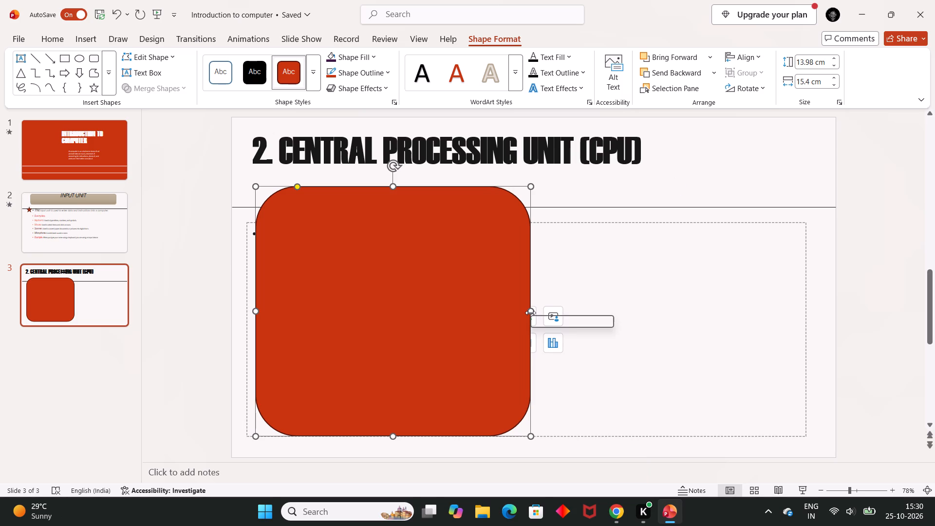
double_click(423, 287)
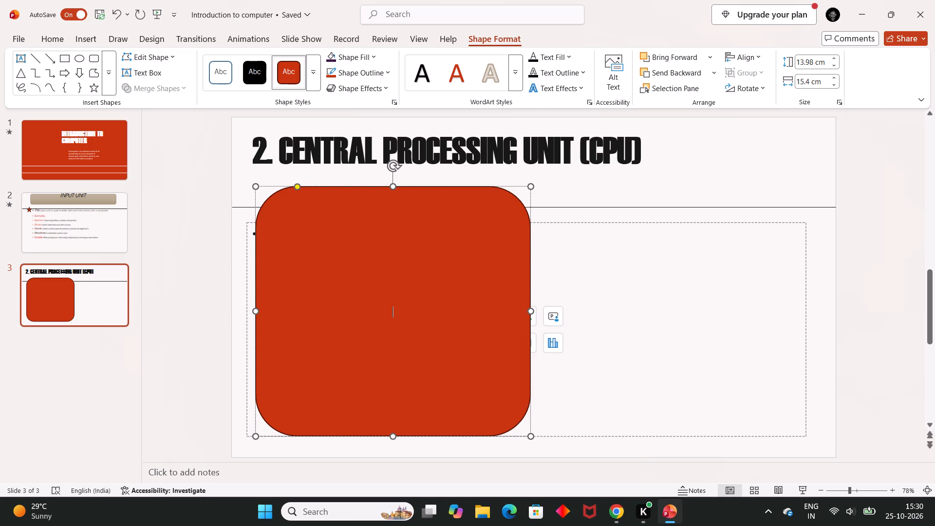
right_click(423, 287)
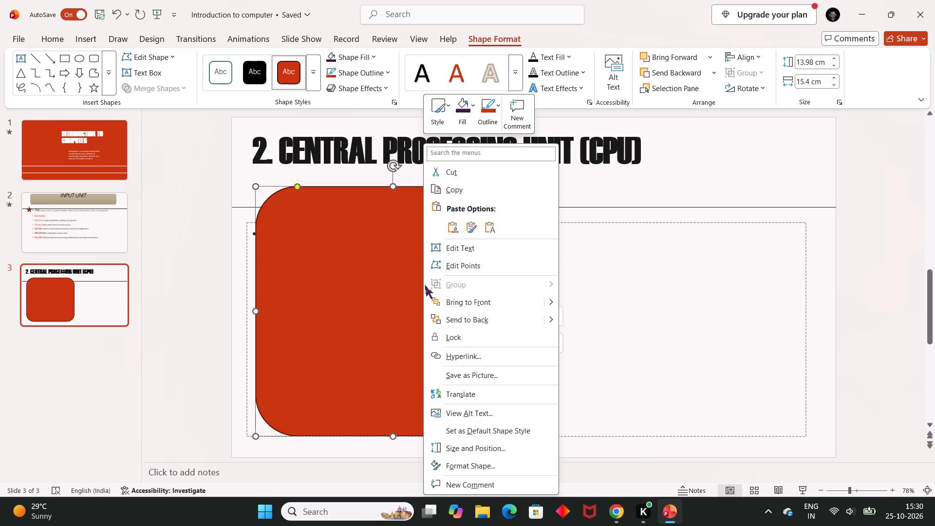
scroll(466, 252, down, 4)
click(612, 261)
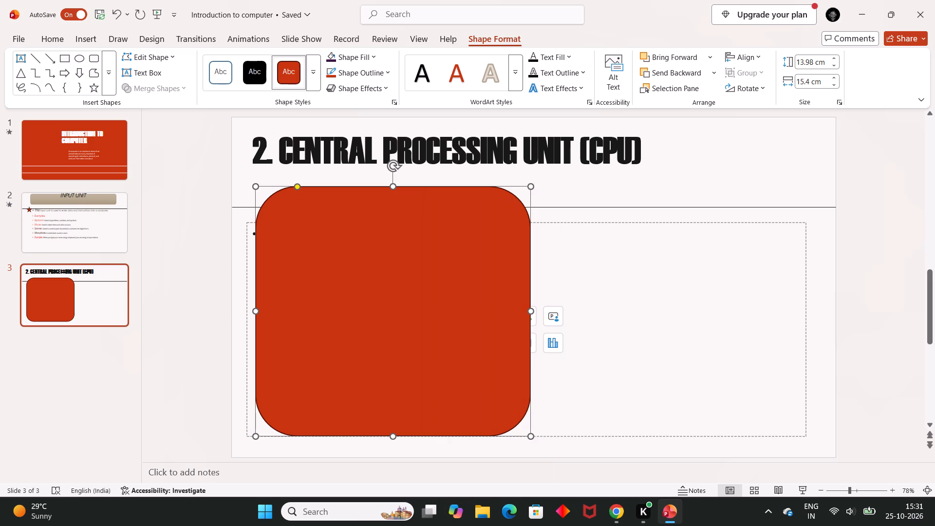
Duplicate the large red rounded rectangle and place the copy flush against its right edge, aligned at the same height.
key(ctrl+d)
drag(484, 284, 590, 278)
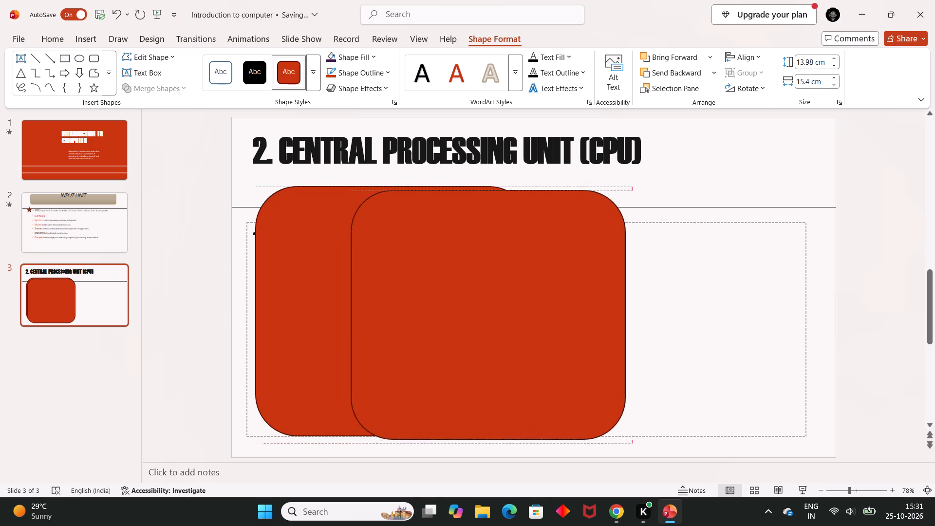
drag(590, 278, 758, 271)
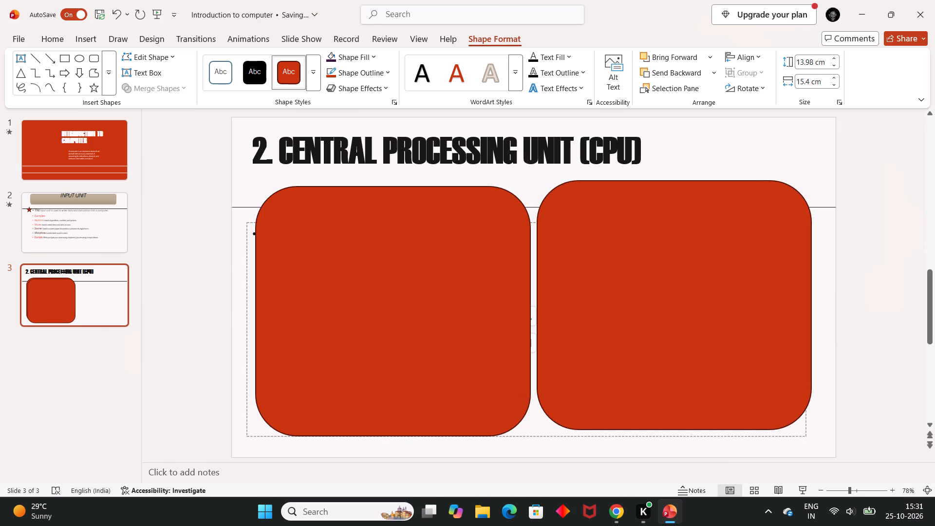
drag(758, 271, 751, 276)
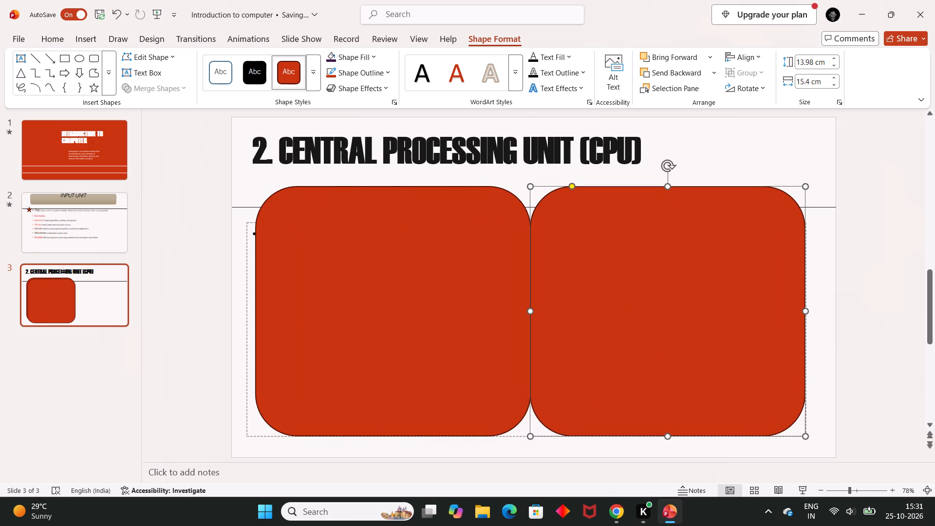
click(772, 167)
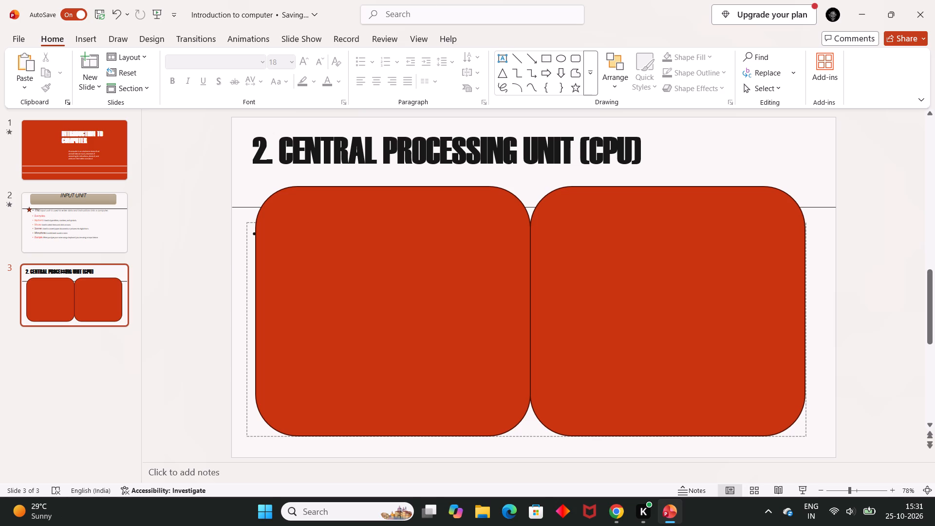
Move the empty content placeholder behind the two red rectangles slightly upward, so its top edge sits near the title divider line.
click(119, 233)
click(97, 277)
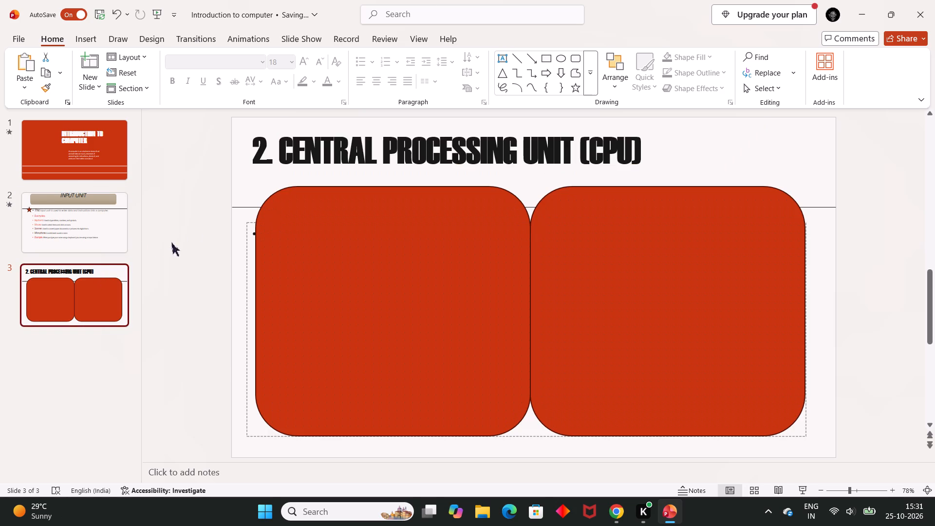
click(236, 227)
drag(249, 239, 228, 241)
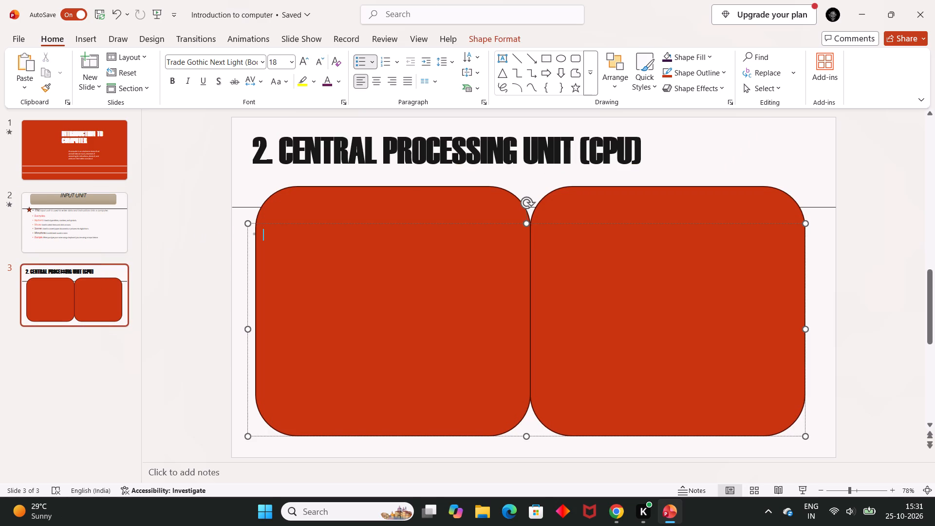
drag(228, 241, 229, 242)
click(192, 280)
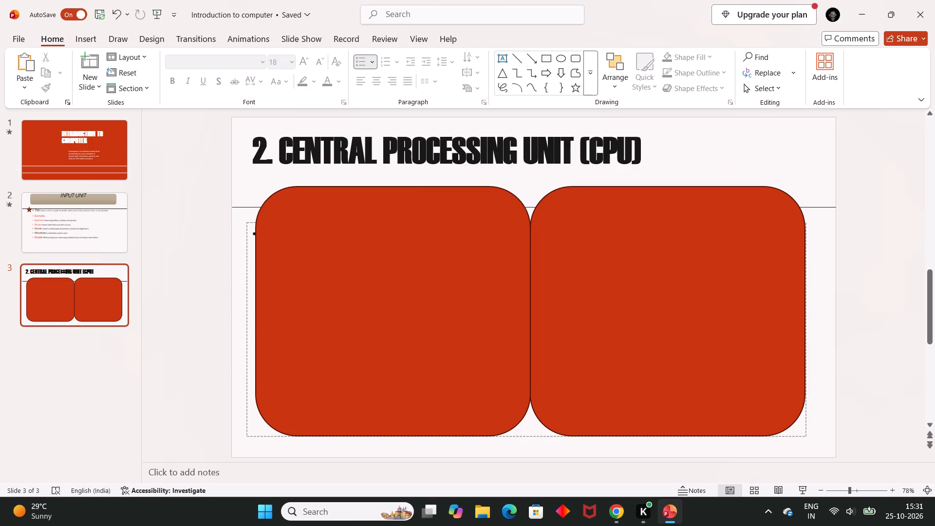
click(249, 263)
drag(248, 263, 248, 247)
click(283, 224)
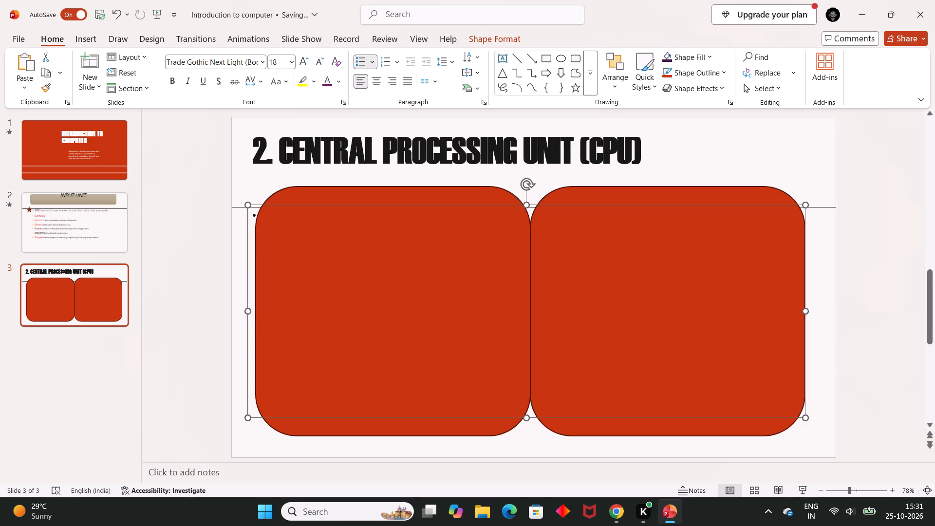
drag(251, 217, 267, 217)
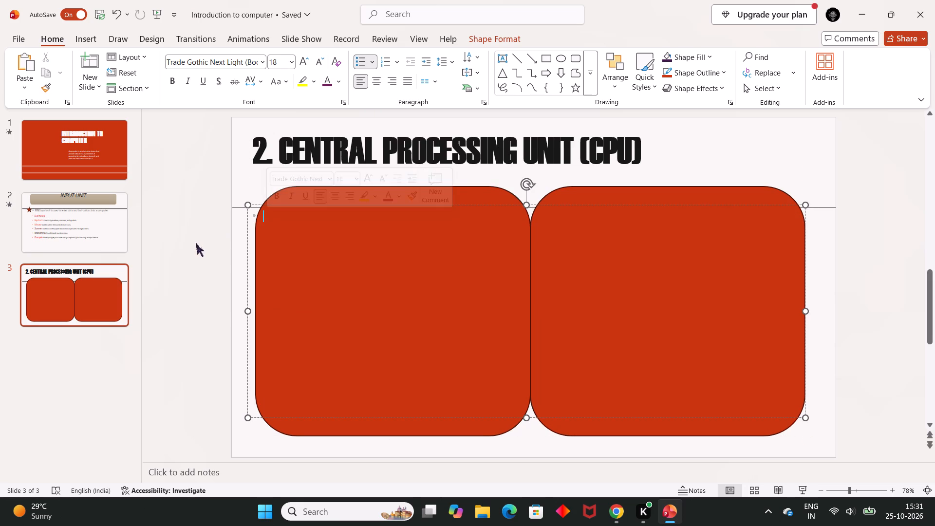
click(196, 243)
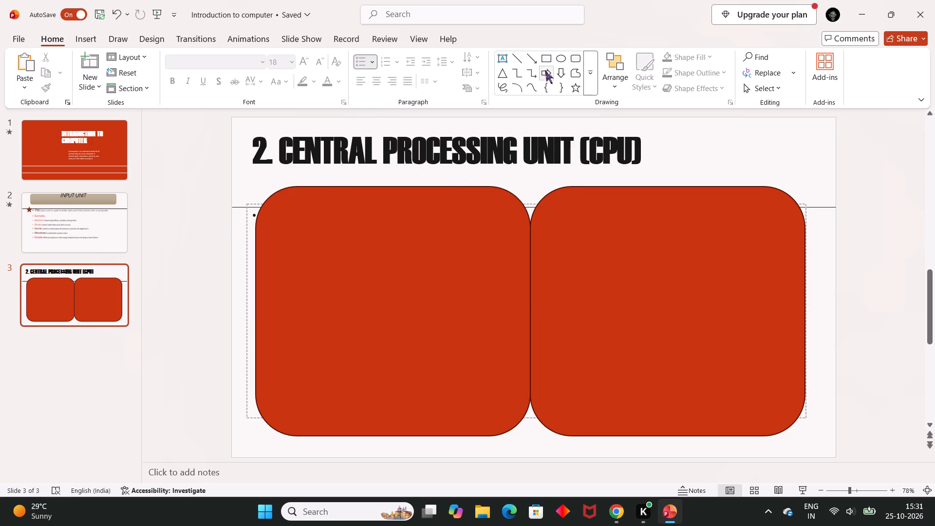
Draw a small rounded rectangle about 2.7 cm wide and 1.3 cm high across the upper part of the seam between the red rectangles.
click(594, 68)
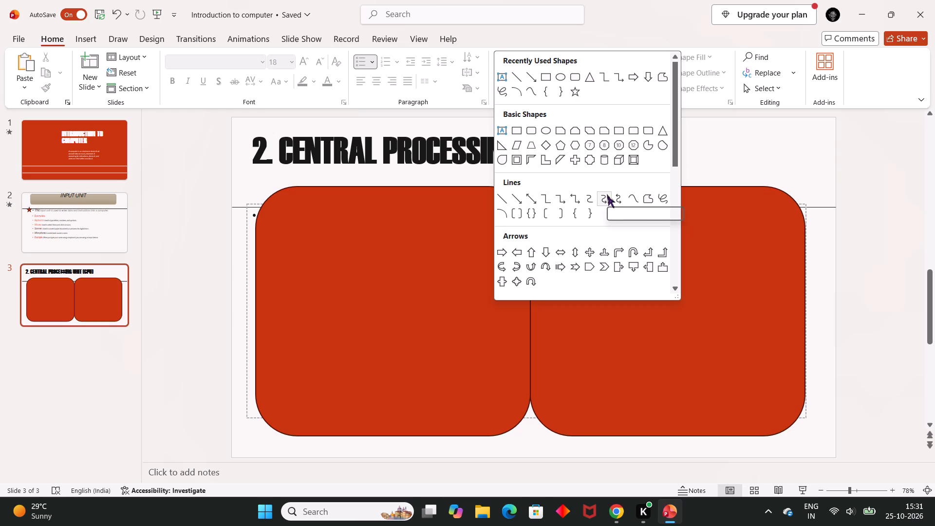
click(533, 128)
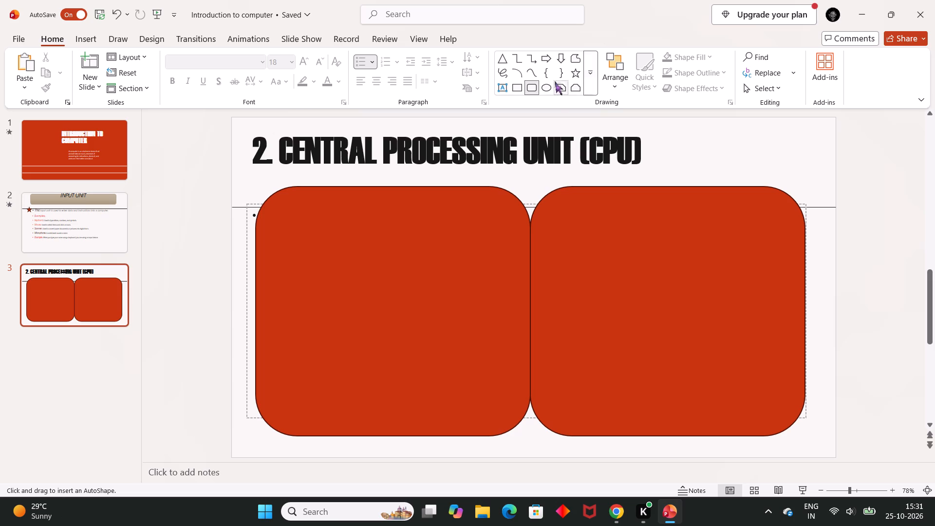
drag(505, 230, 534, 235)
drag(534, 235, 553, 253)
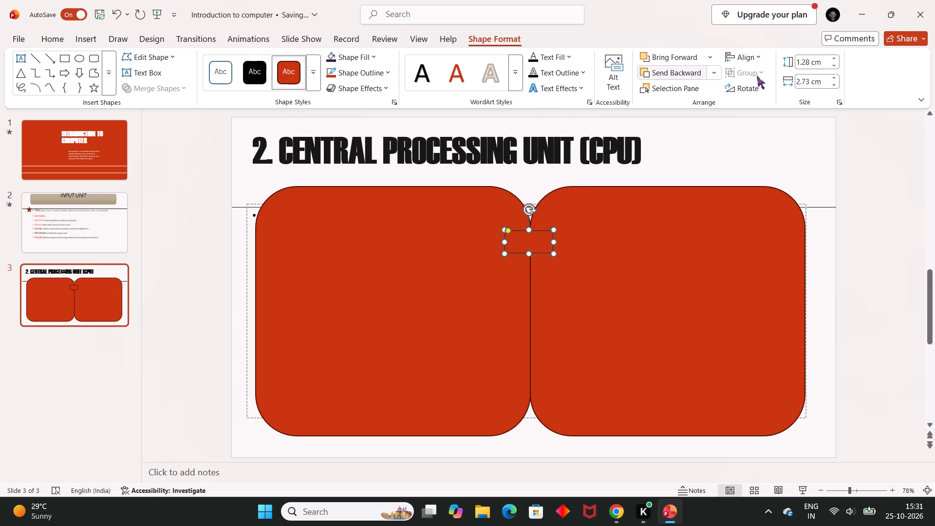
Apply the light-orange theme style from the bottom row of the theme styles to the small rounded rectangle.
click(255, 76)
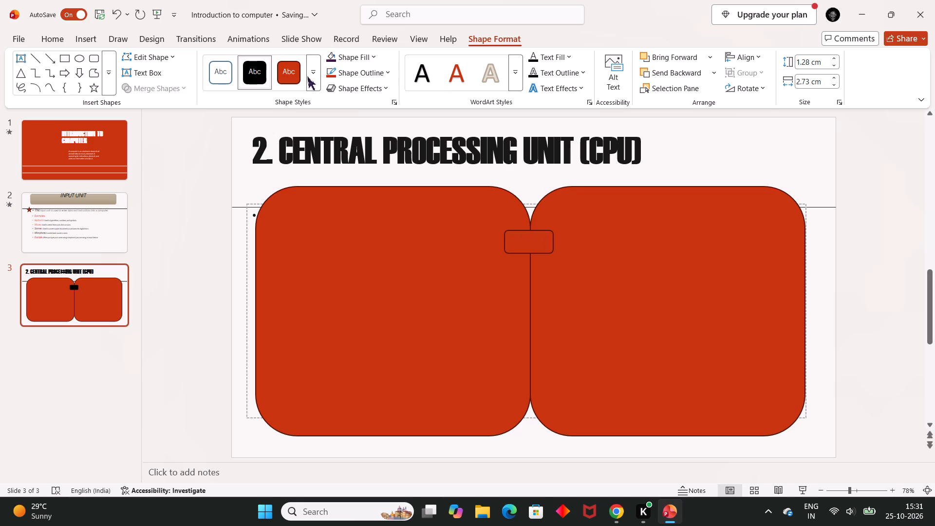
click(311, 76)
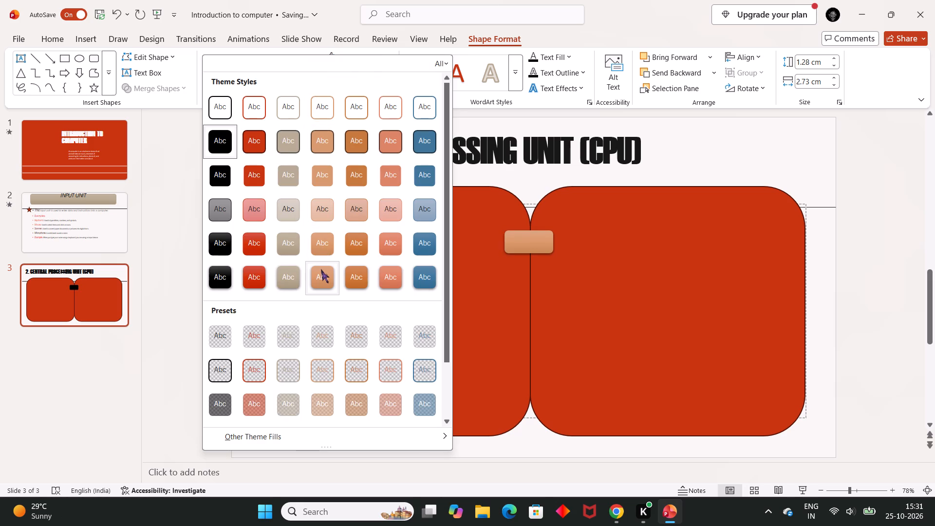
click(321, 269)
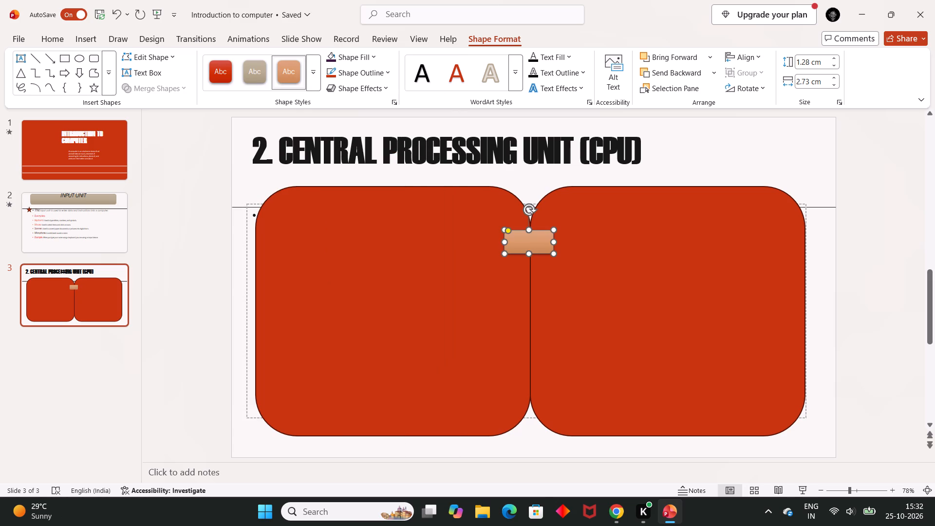
Duplicate the small orange rounded rectangle three times down the seam between the red panels, evenly spaced and aligned with the original.
key(ctrl+d)
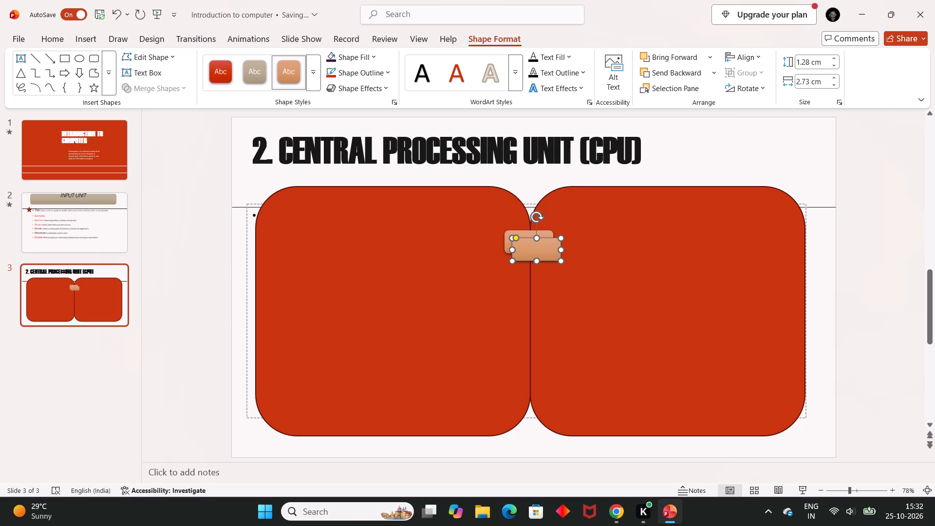
drag(540, 247, 526, 276)
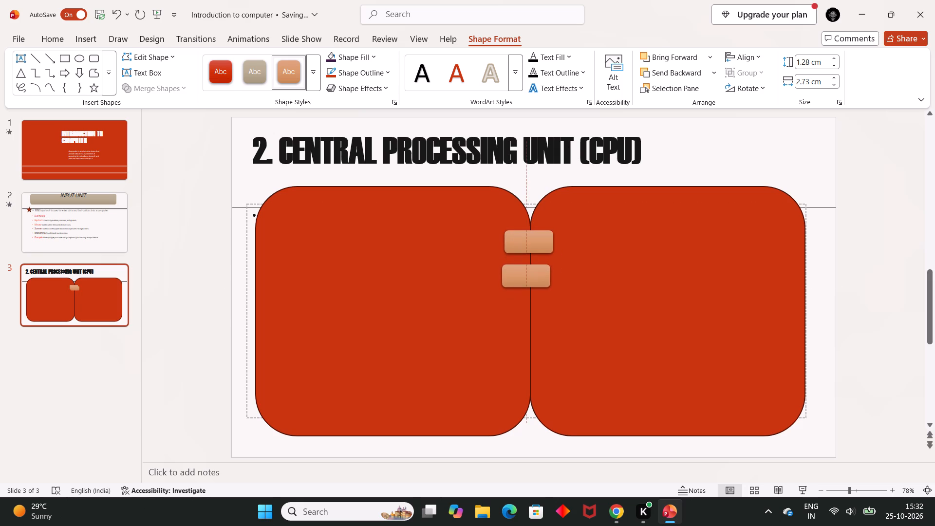
drag(526, 276, 533, 285)
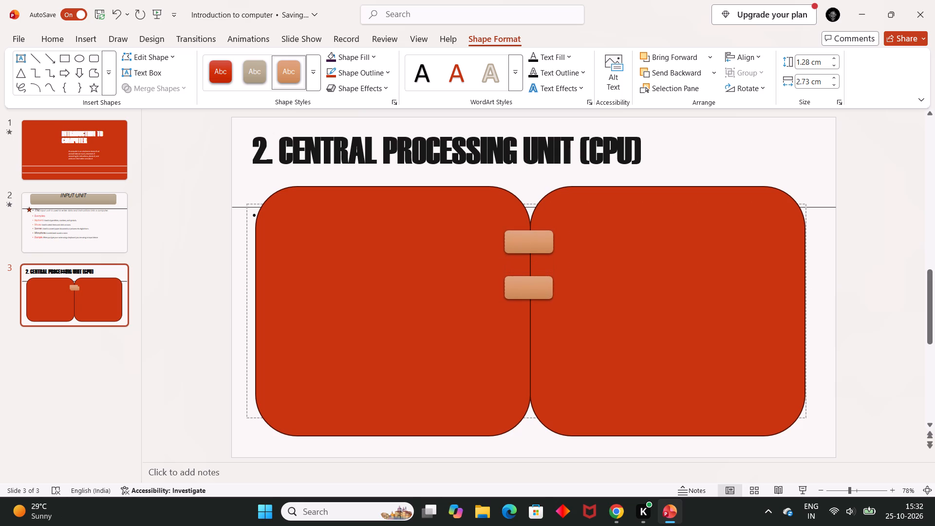
drag(533, 285, 533, 286)
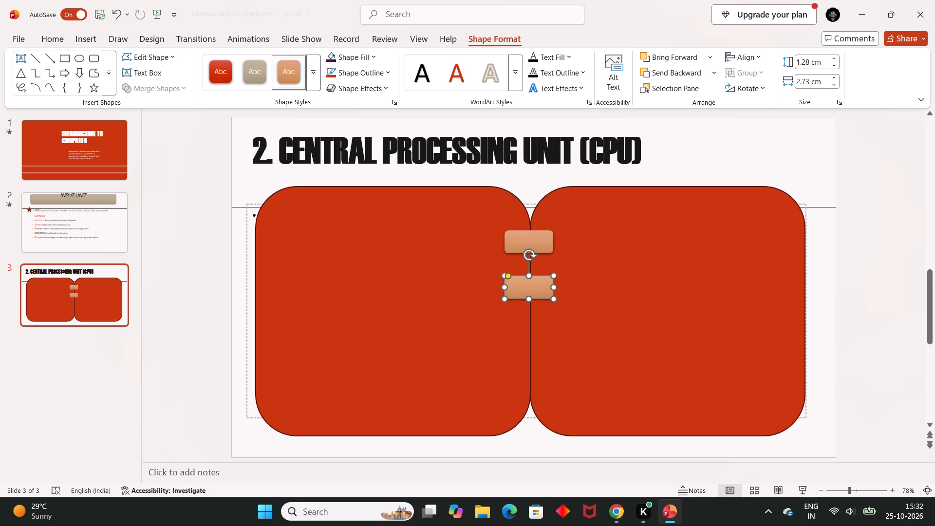
key(ctrl+d)
key(ctrl+d)
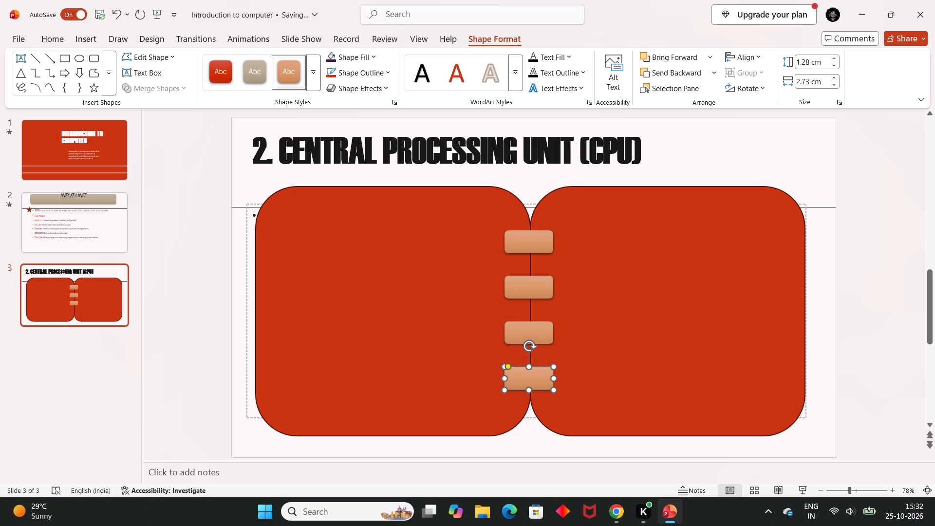
click(687, 155)
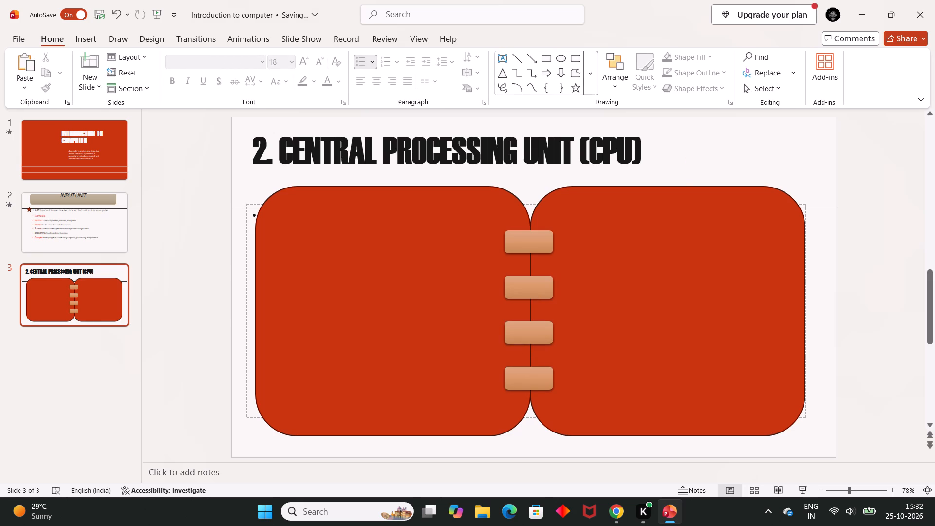
Move the "2. Central Processing Unit (CPU)" title slightly up and to the right so its text sits roughly centred above the two panels.
click(477, 144)
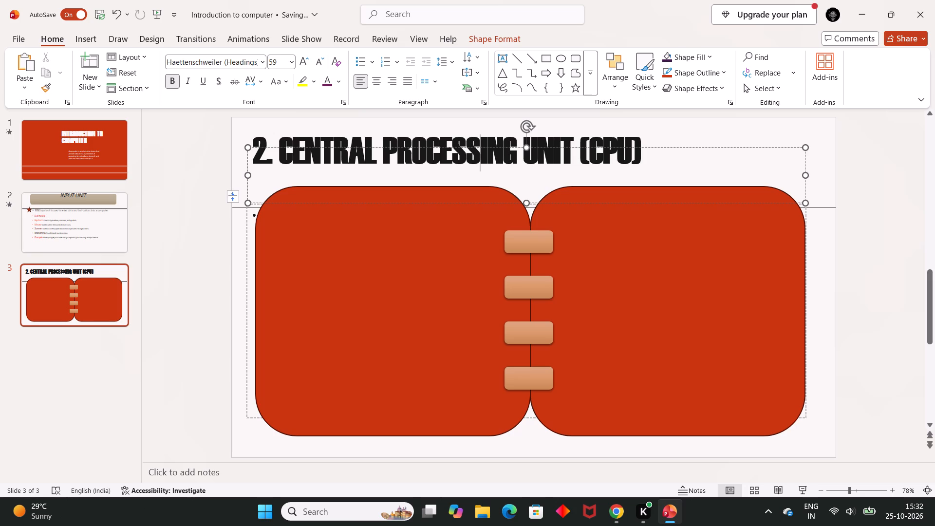
click(433, 153)
drag(258, 144, 623, 132)
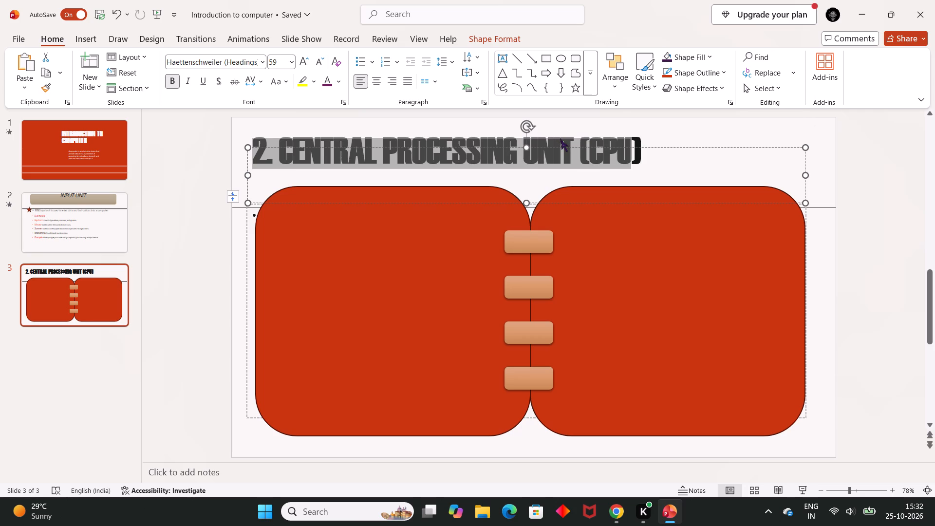
key(ctrl+c)
click(543, 166)
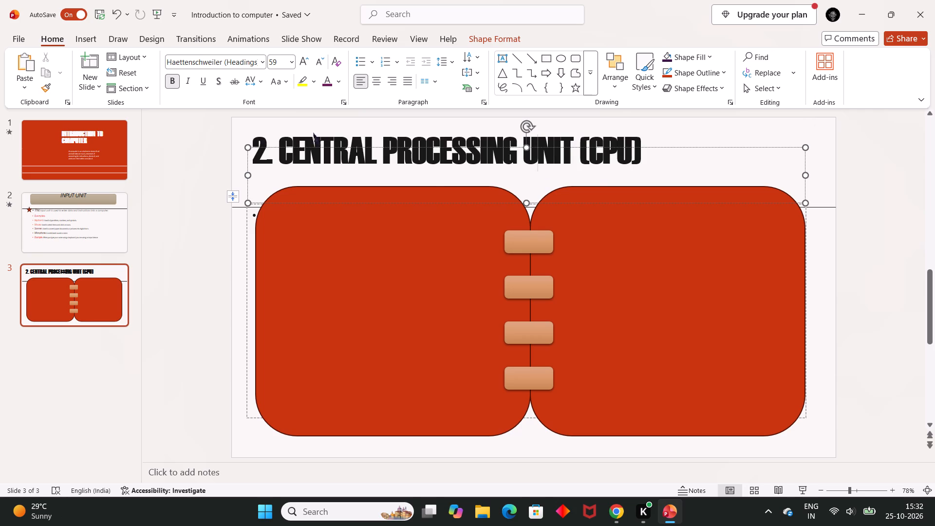
drag(250, 137, 297, 138)
click(251, 147)
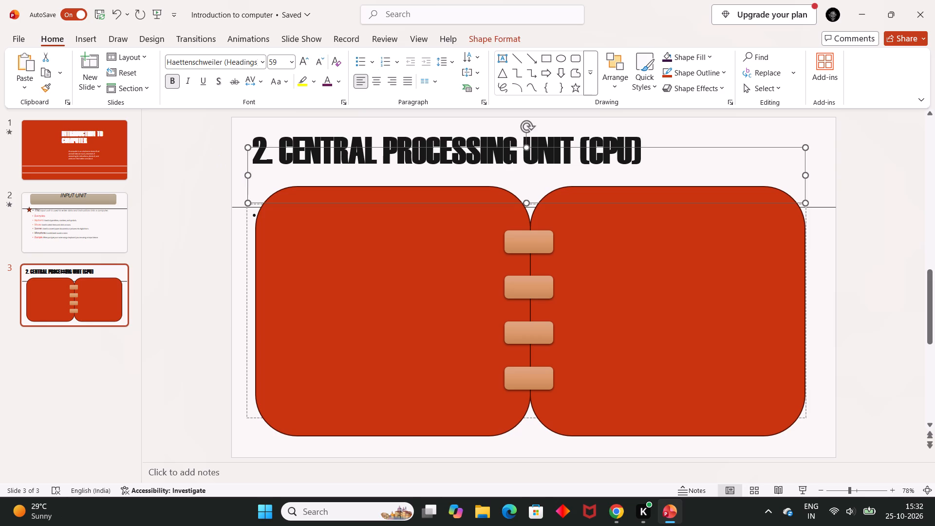
drag(252, 147, 267, 147)
click(267, 147)
click(288, 163)
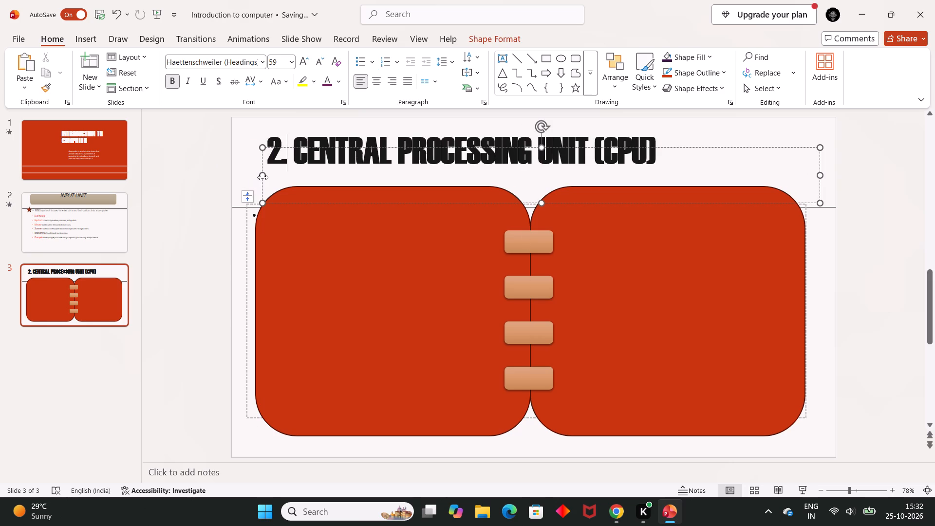
drag(262, 174, 262, 166)
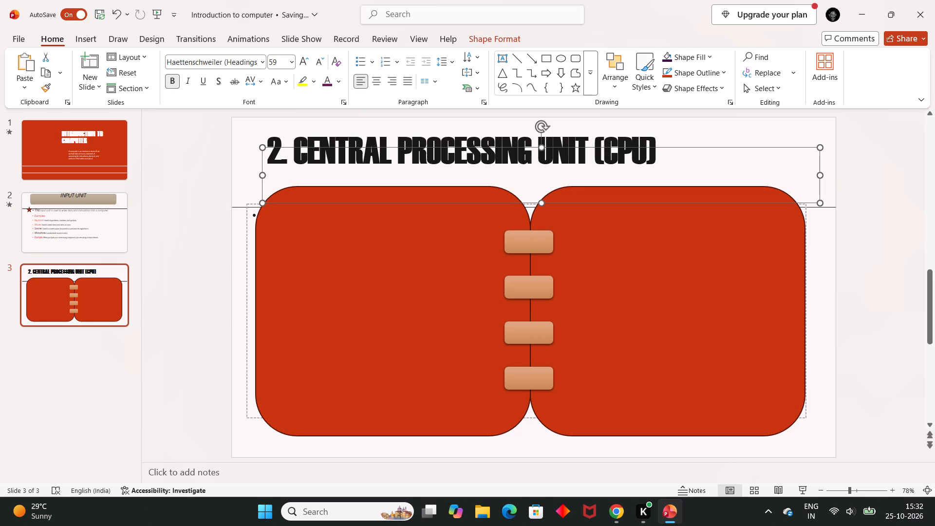
drag(264, 188, 309, 176)
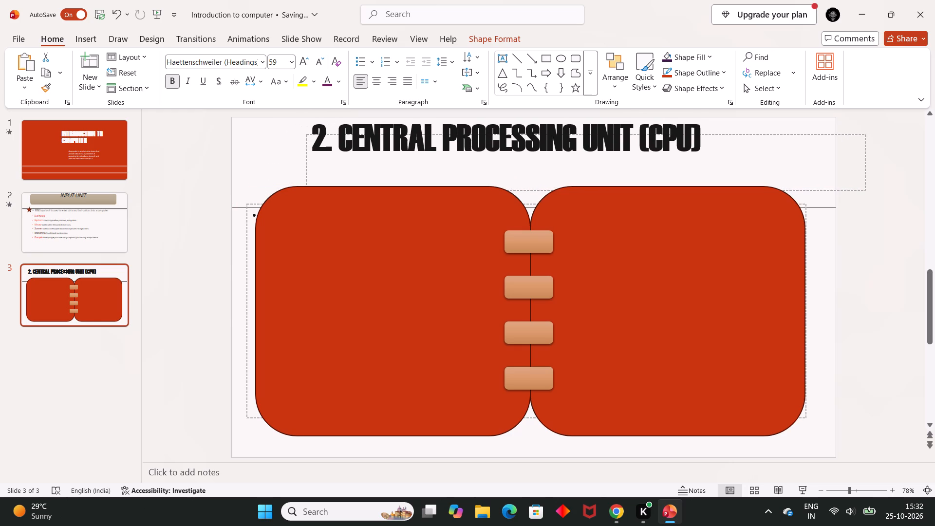
drag(309, 176, 321, 177)
click(181, 191)
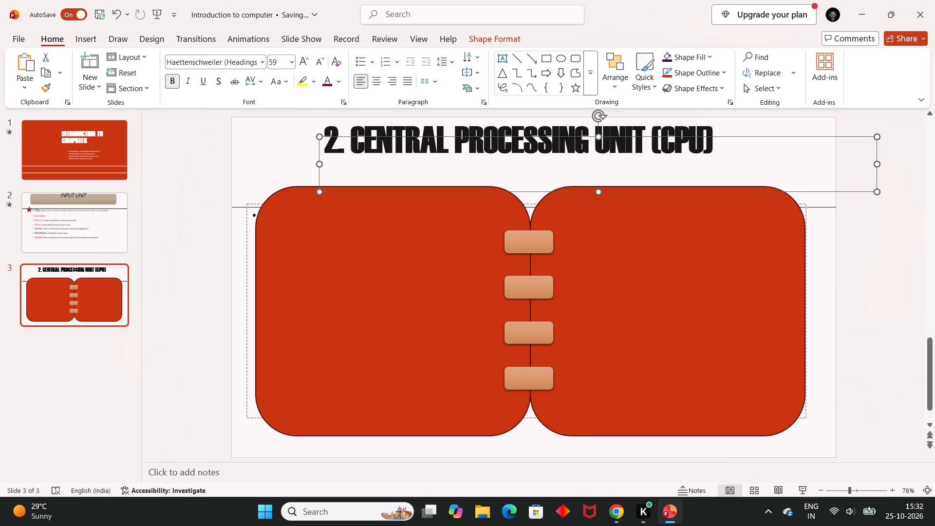
Apply the grey-beige theme style from the bottom row of the theme styles to the left red panel.
right_click(308, 219)
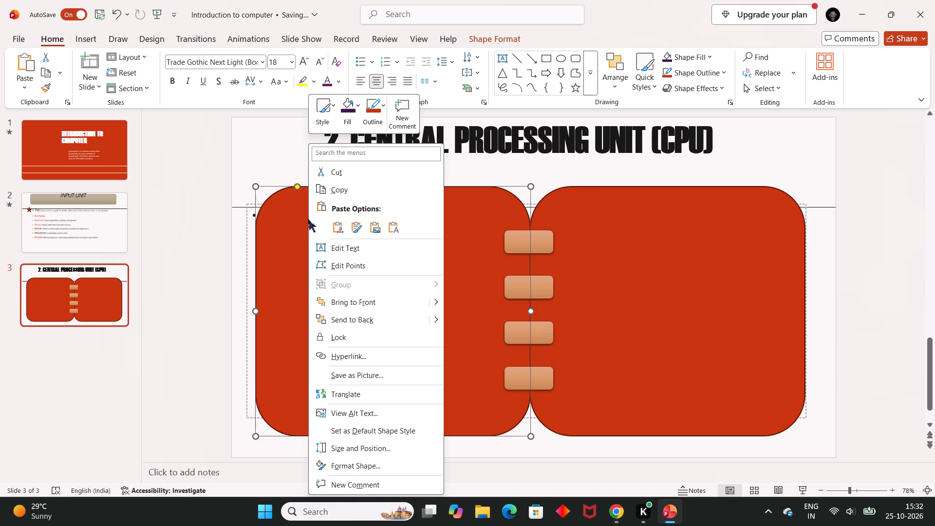
click(645, 66)
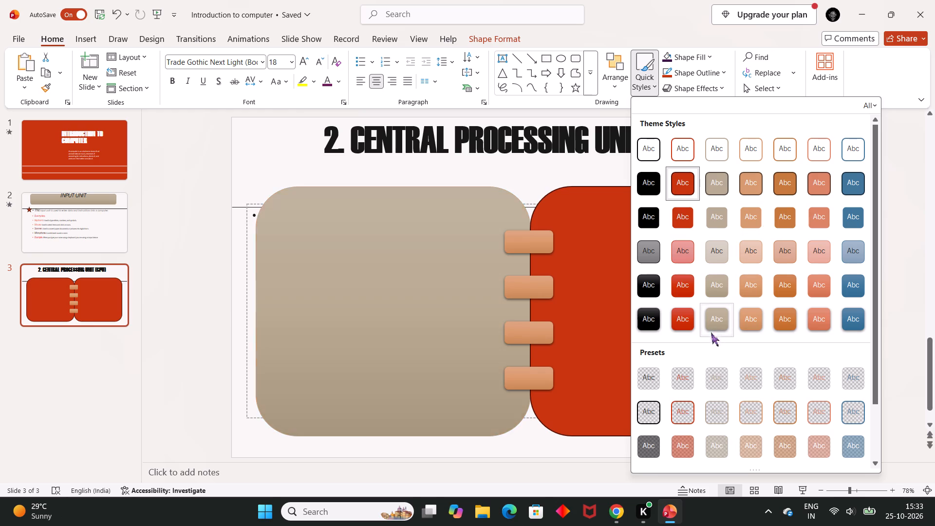
click(716, 313)
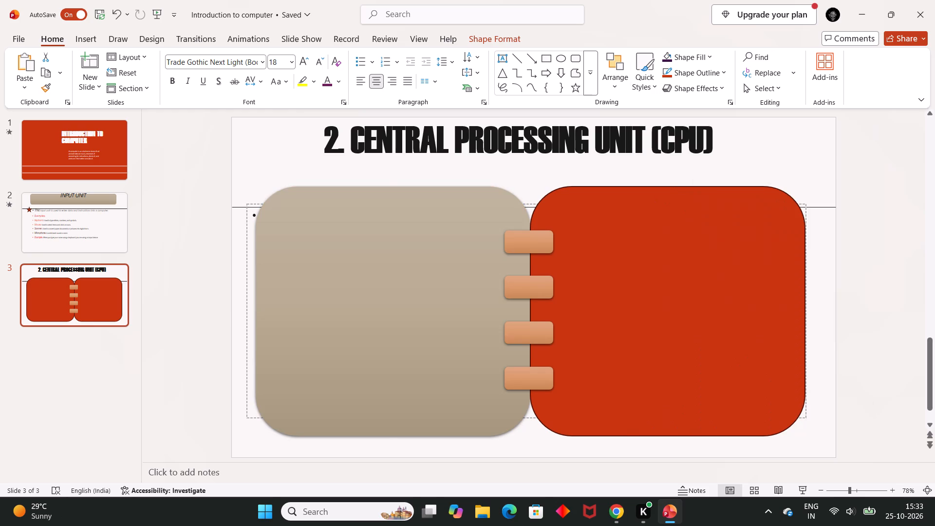
Apply the salmon theme style from the bottom row of the theme styles to the right red panel.
click(613, 306)
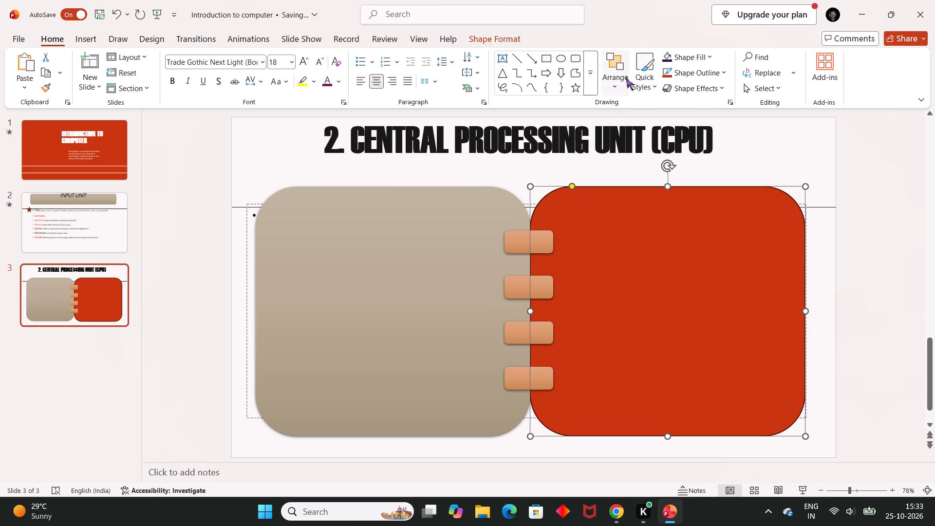
click(638, 81)
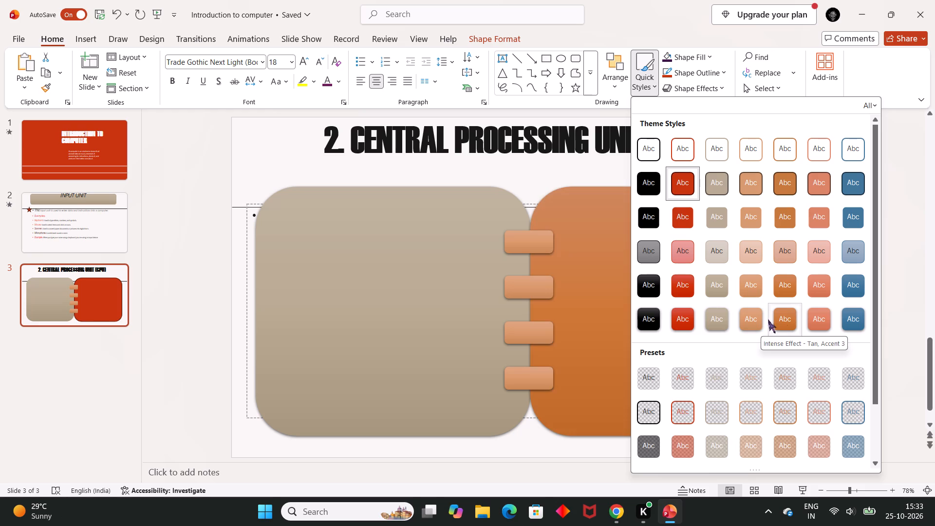
click(809, 313)
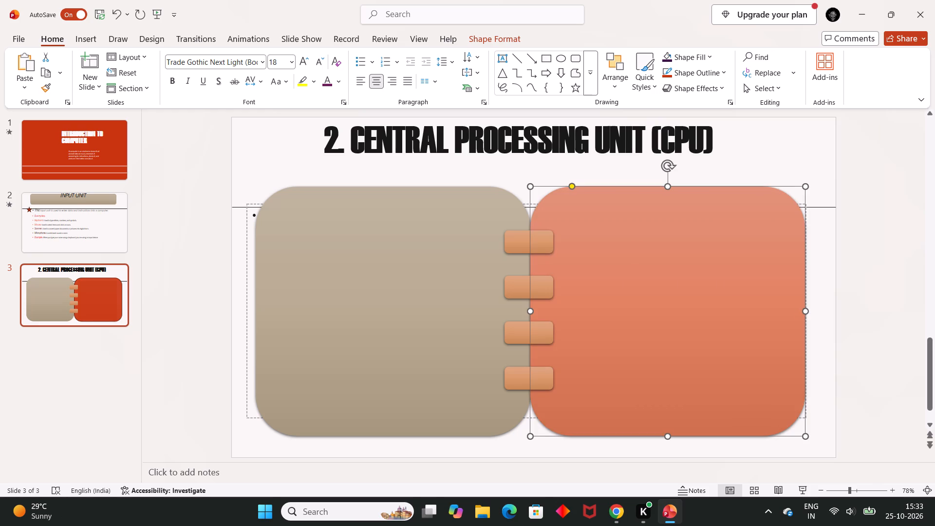
click(165, 210)
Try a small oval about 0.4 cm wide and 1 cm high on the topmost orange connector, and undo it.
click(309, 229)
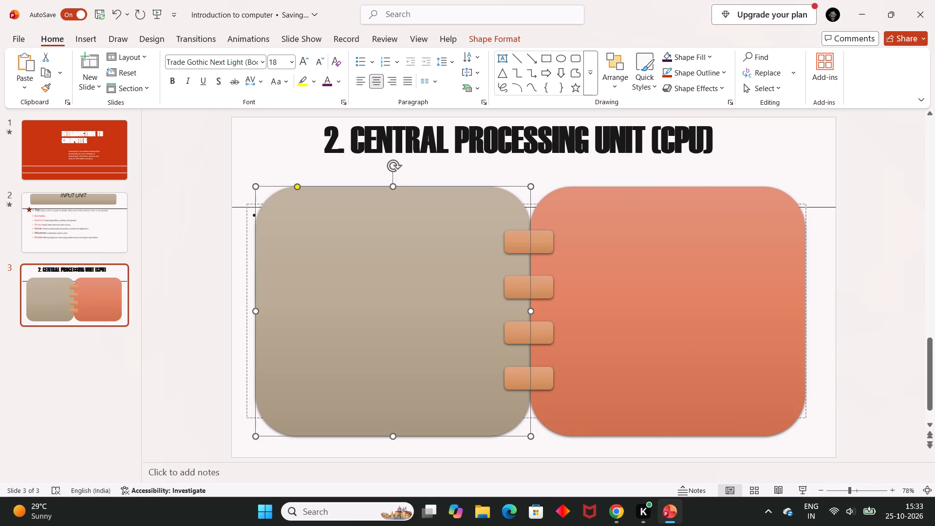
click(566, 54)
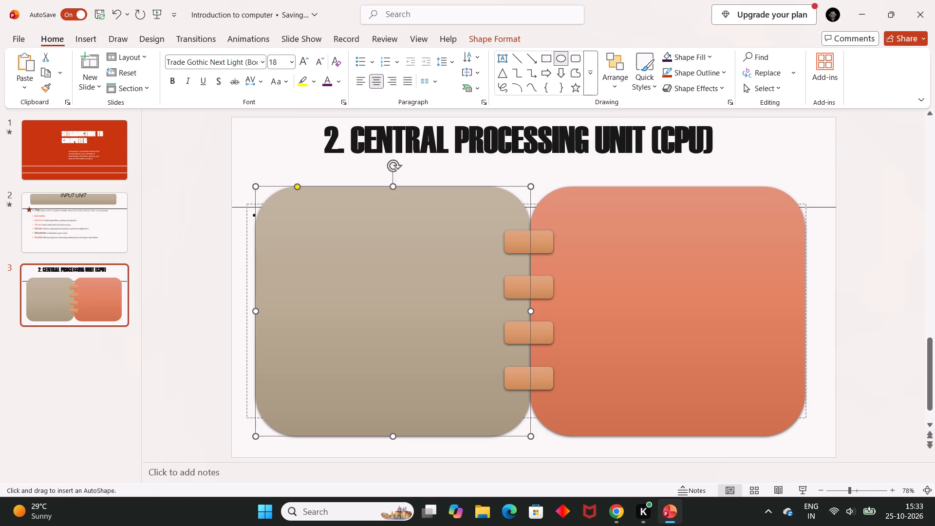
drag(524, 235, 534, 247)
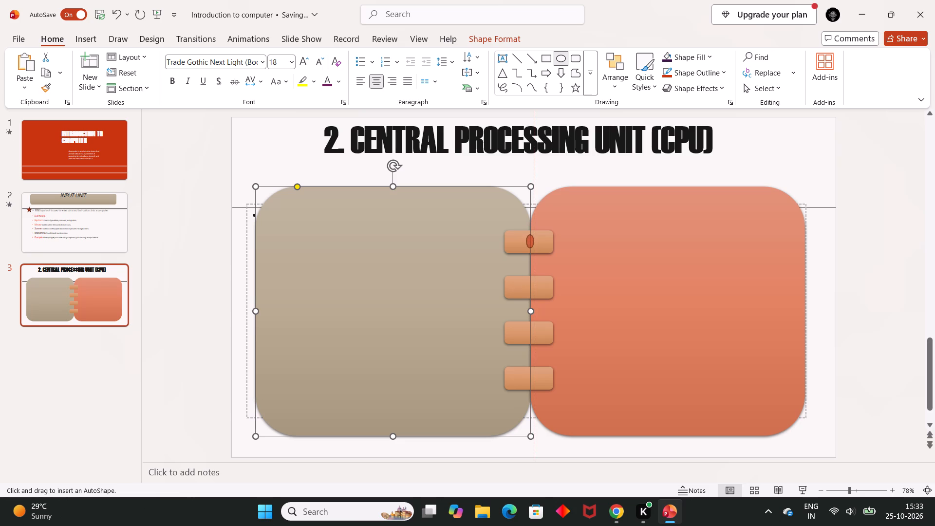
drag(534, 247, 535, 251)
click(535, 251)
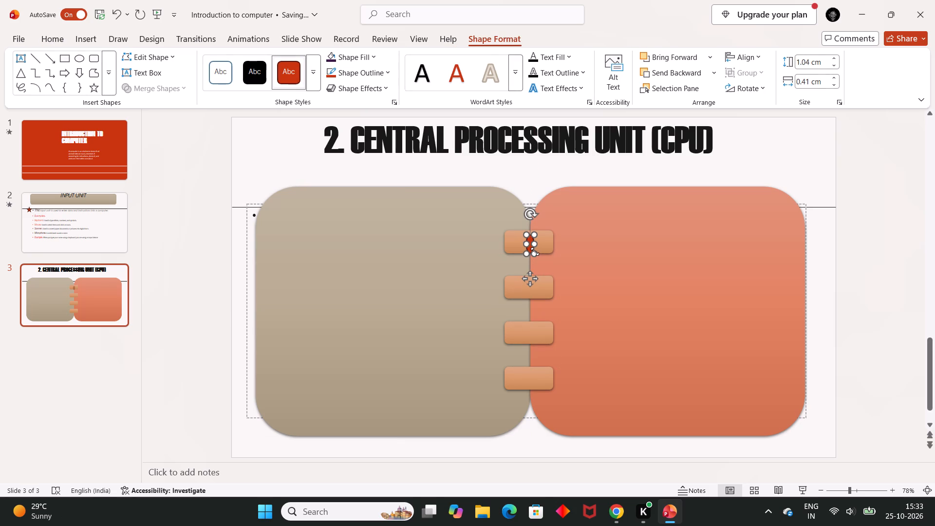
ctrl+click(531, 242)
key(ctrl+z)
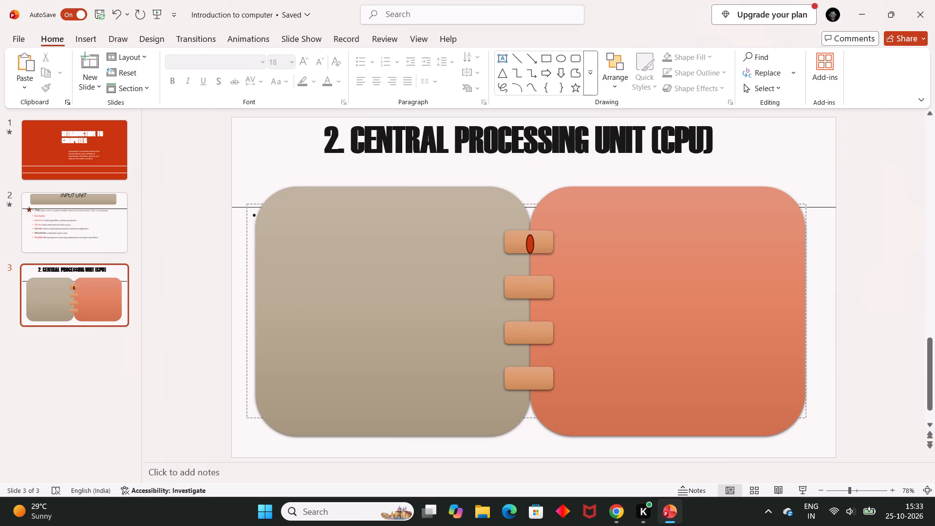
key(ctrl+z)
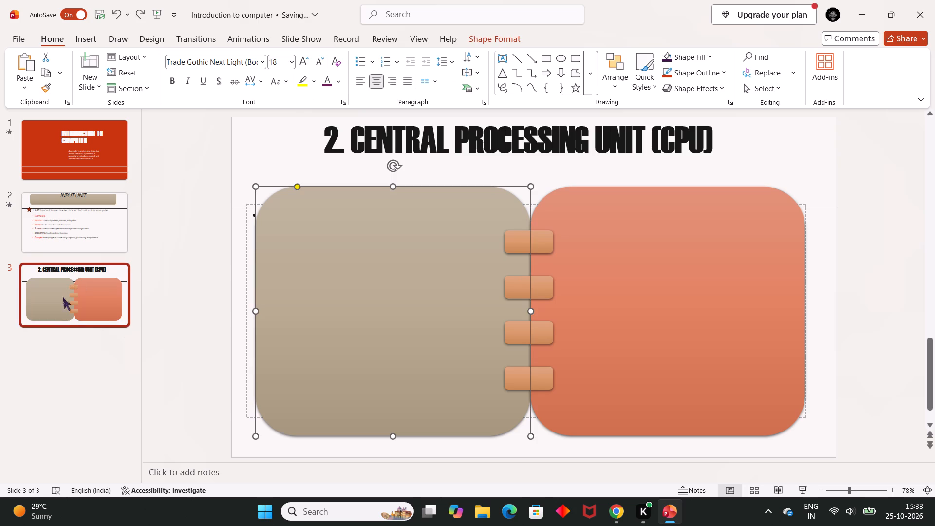
Place the text cursor on the empty bullet line of the content placeholder behind the two panels.
click(278, 219)
click(201, 235)
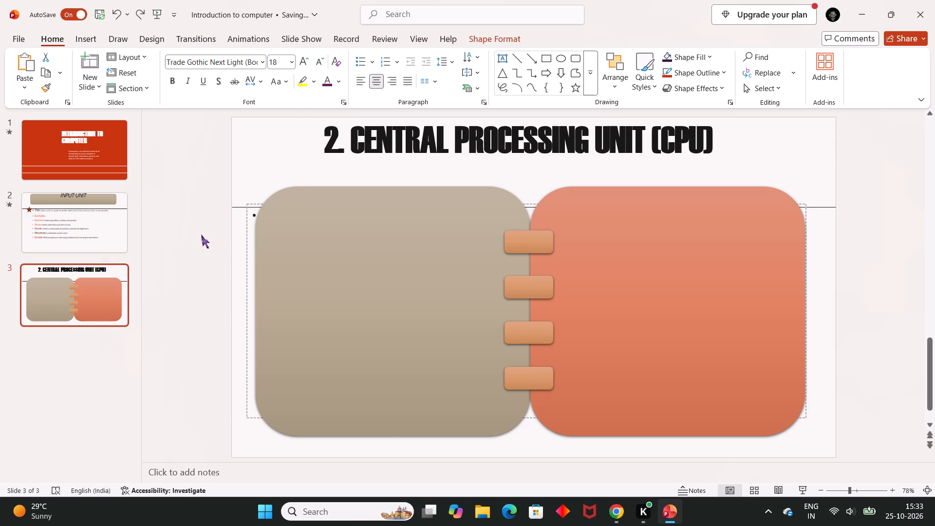
click(286, 218)
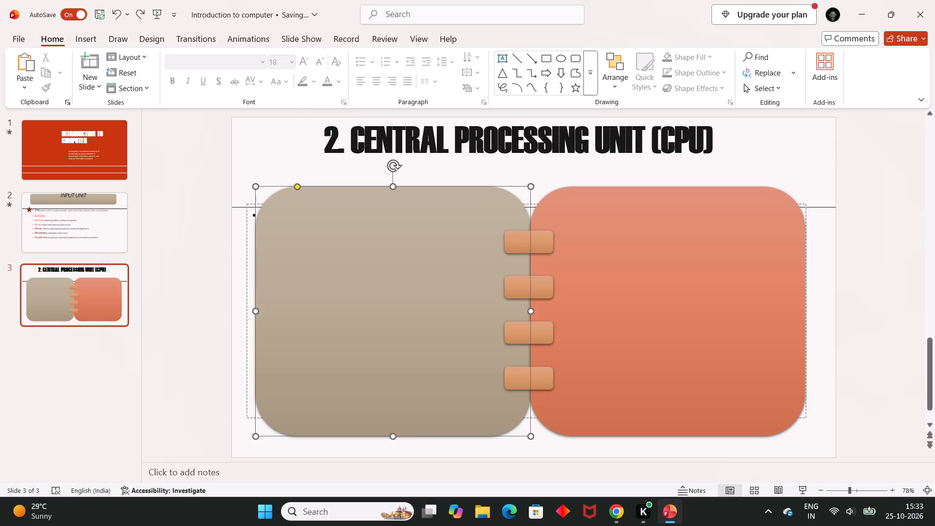
right_click(300, 222)
click(280, 229)
click(284, 223)
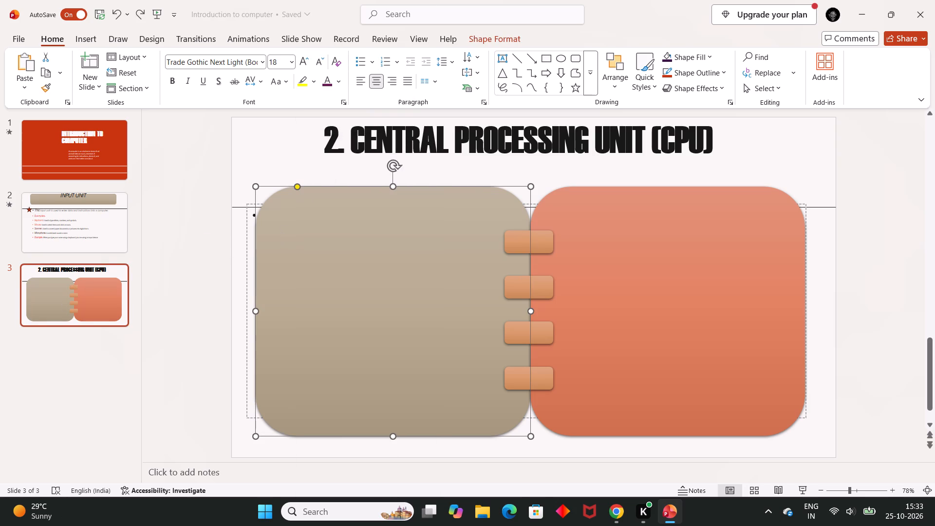
click(314, 229)
click(257, 212)
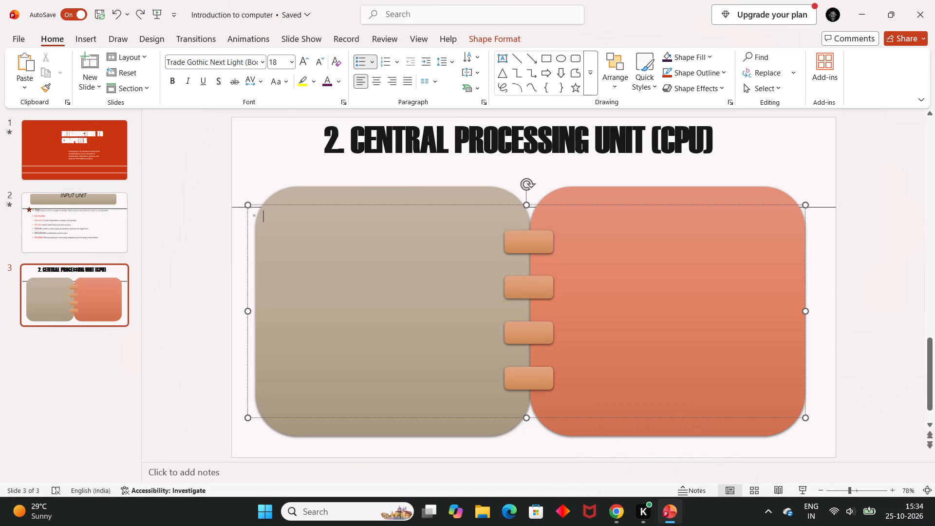
key(ctrl+v)
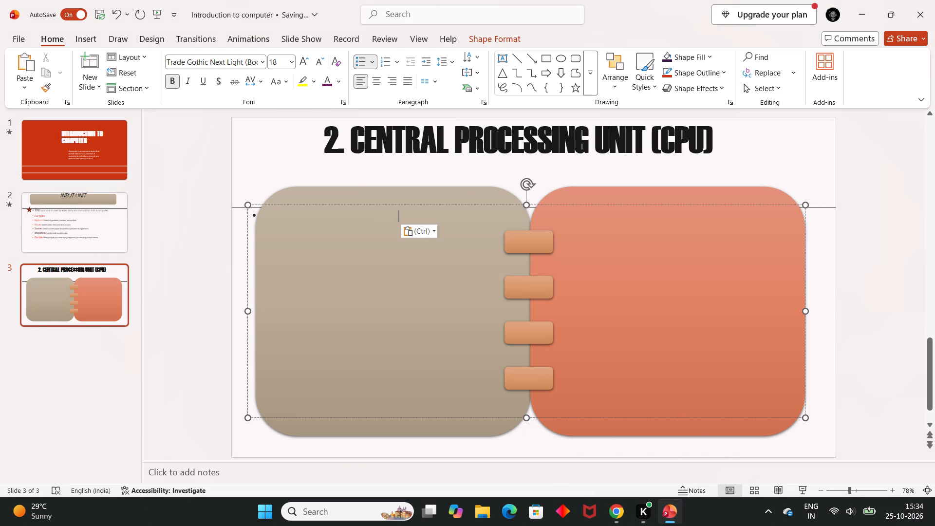
key(ctrl+v)
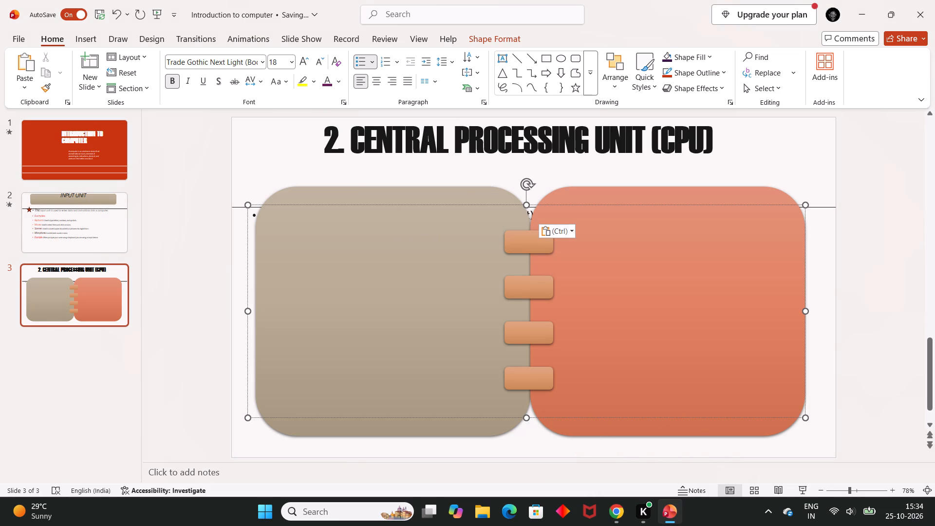
Paste "ALU (Arithmetic Logic Unit):" into the grey-beige panel itself.
click(299, 222)
right_click(301, 223)
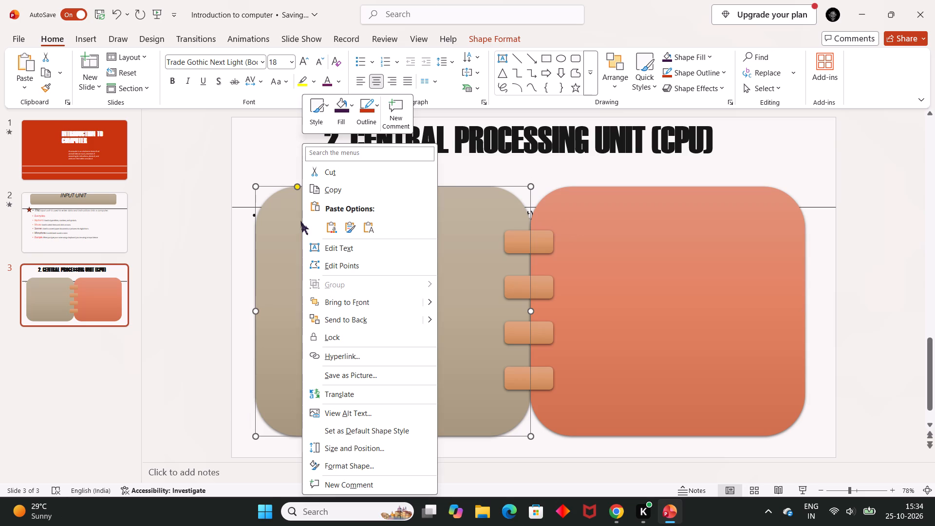
click(279, 223)
click(284, 218)
click(297, 217)
click(306, 215)
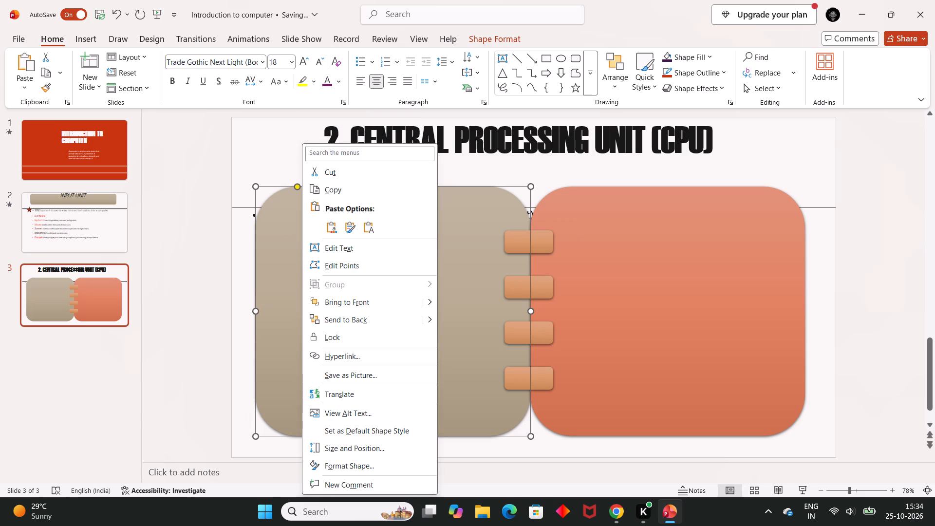
key(ctrl+v)
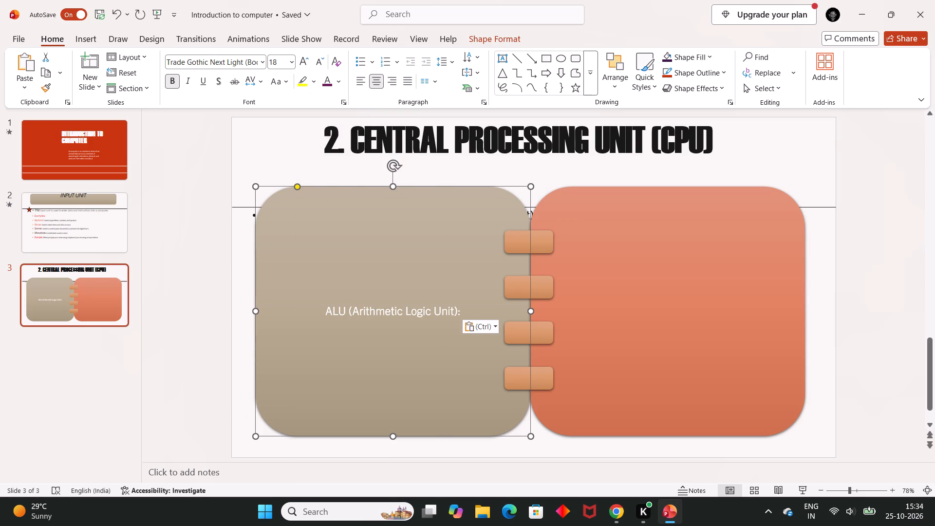
Select the text "ALU (Arithmetic Logic Unit" in the grey-beige panel and open its font size choices.
drag(323, 312, 328, 309)
click(326, 322)
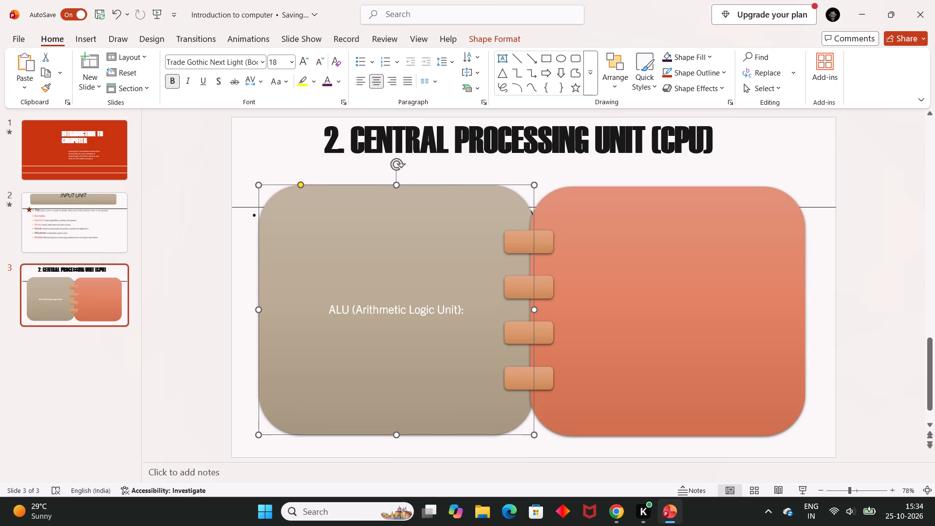
click(322, 324)
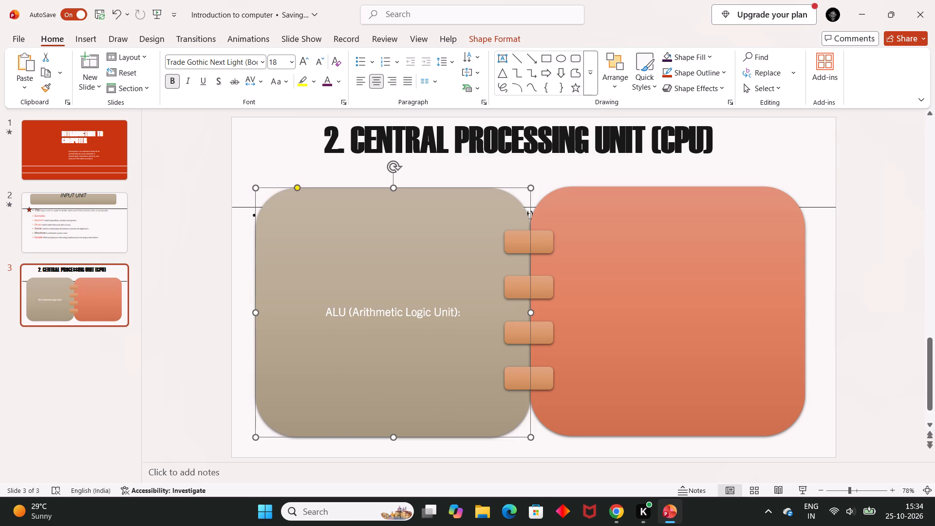
drag(326, 312, 451, 319)
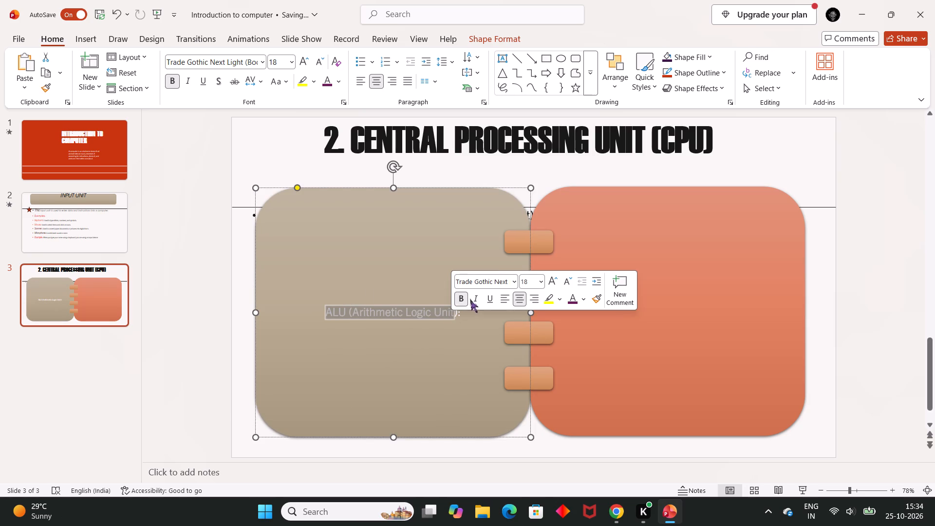
click(459, 301)
click(461, 297)
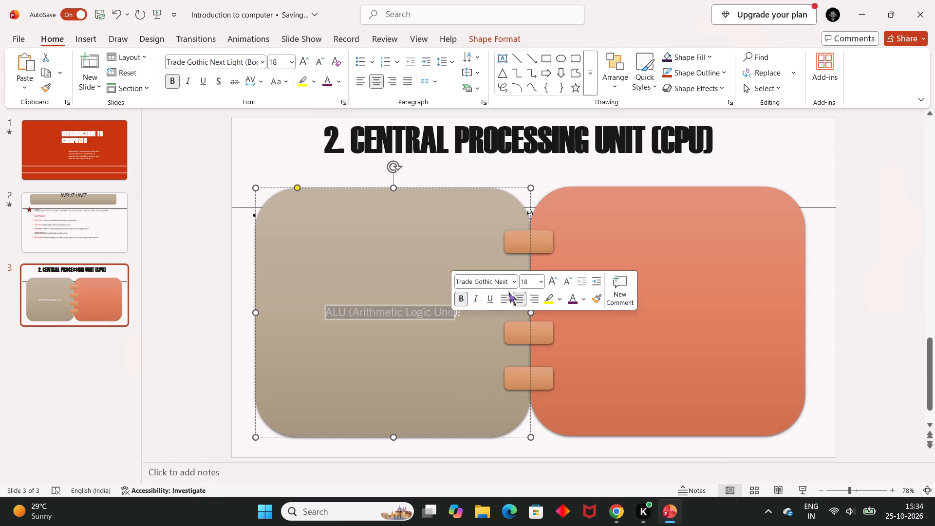
click(538, 282)
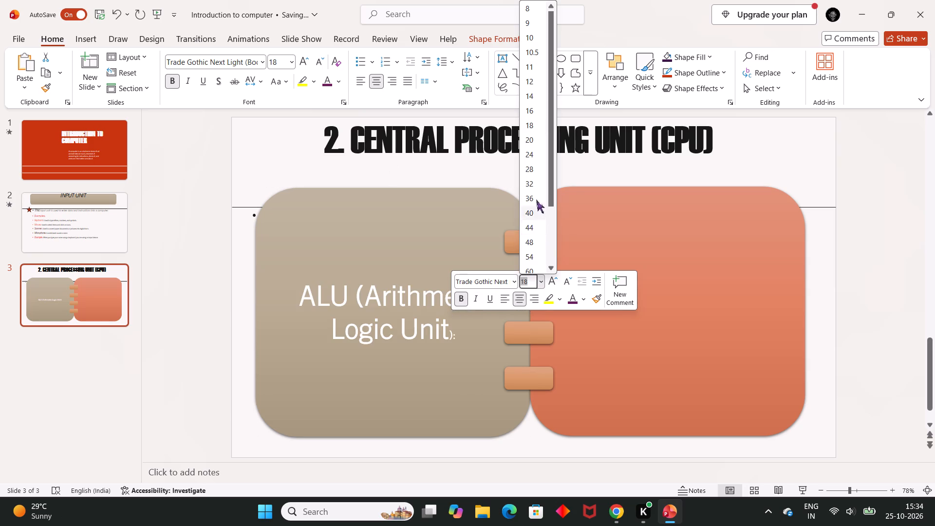